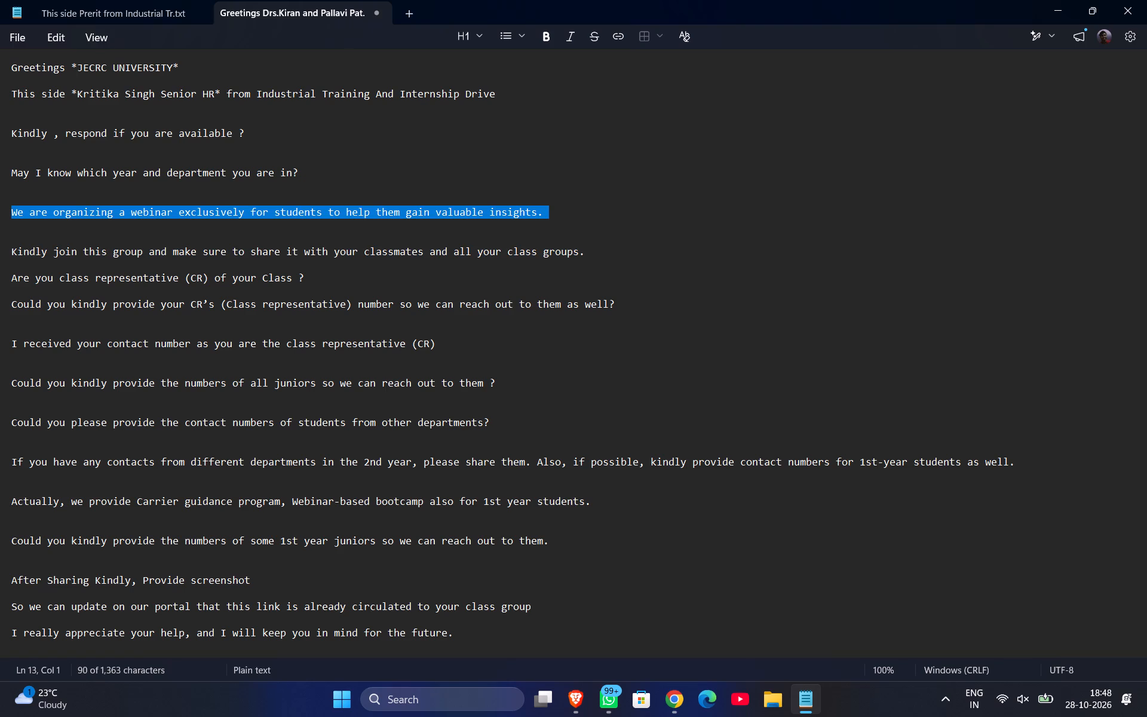
Copy the line "I received your contact number as you are the class representative (CR)" from the message template.
click(0, 348)
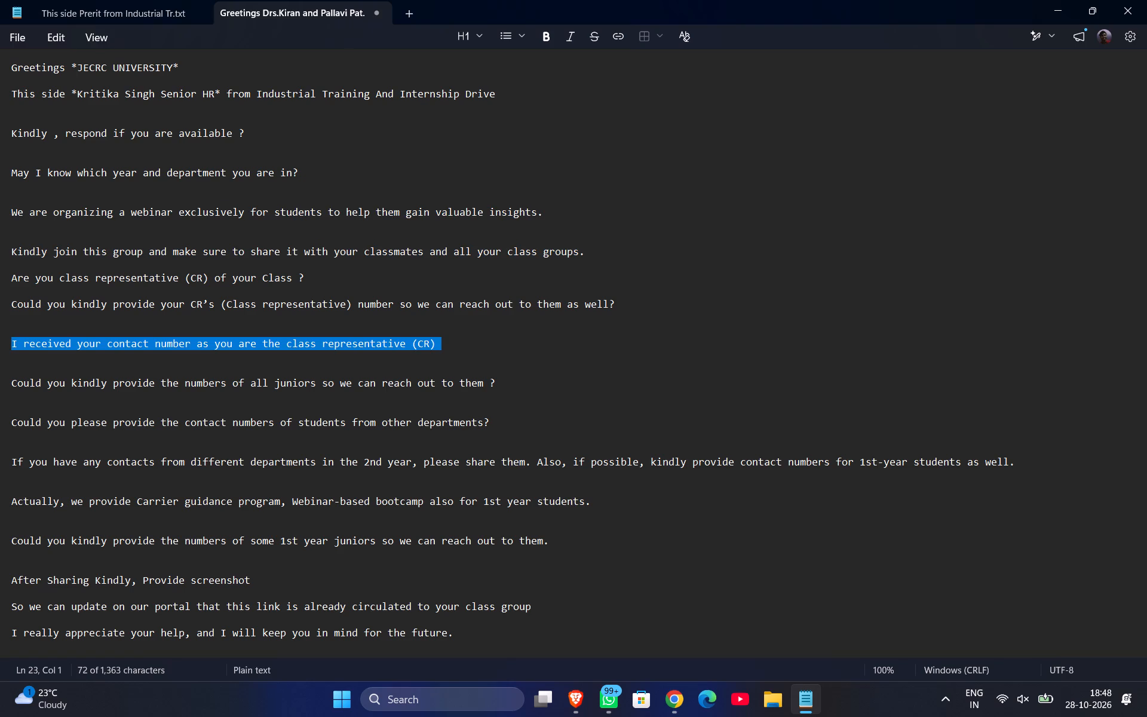
key(ctrl+c)
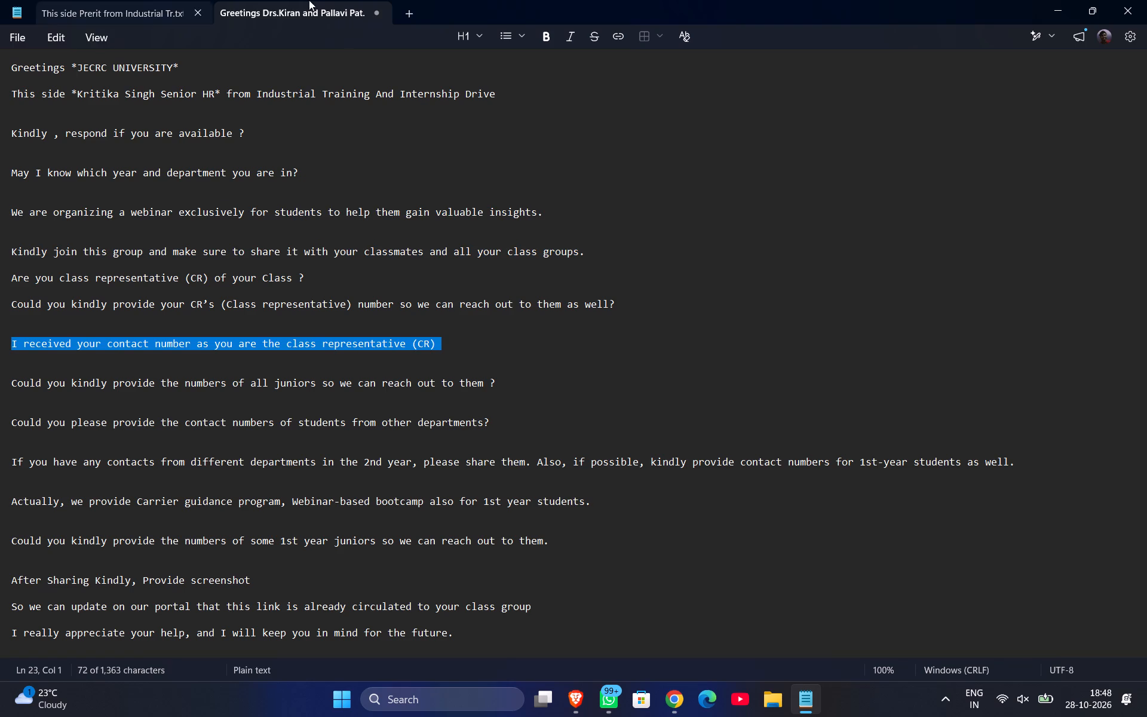
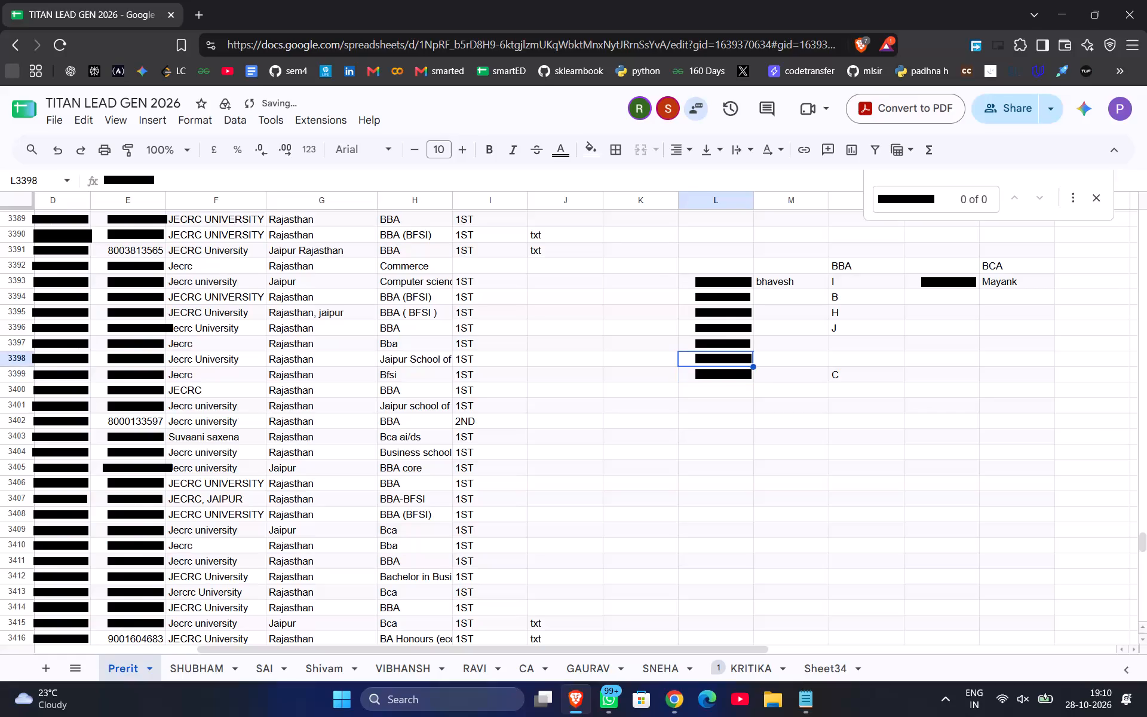
Select the last contact number in the column L list, cell L3399.
key(Down)
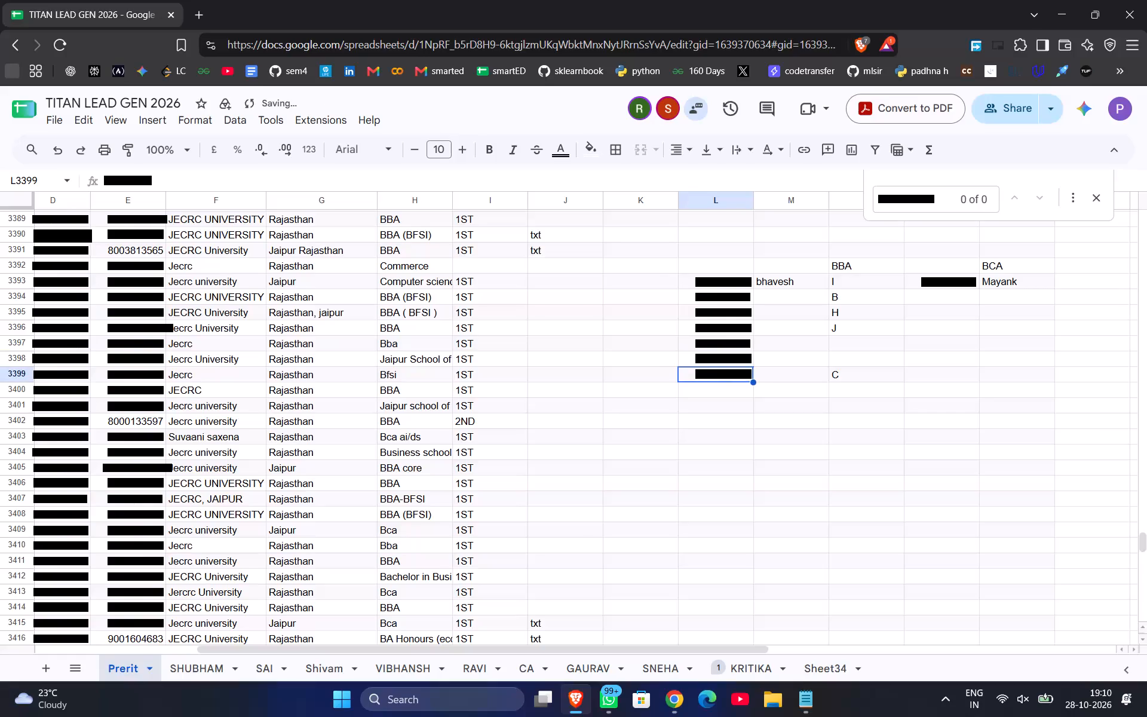
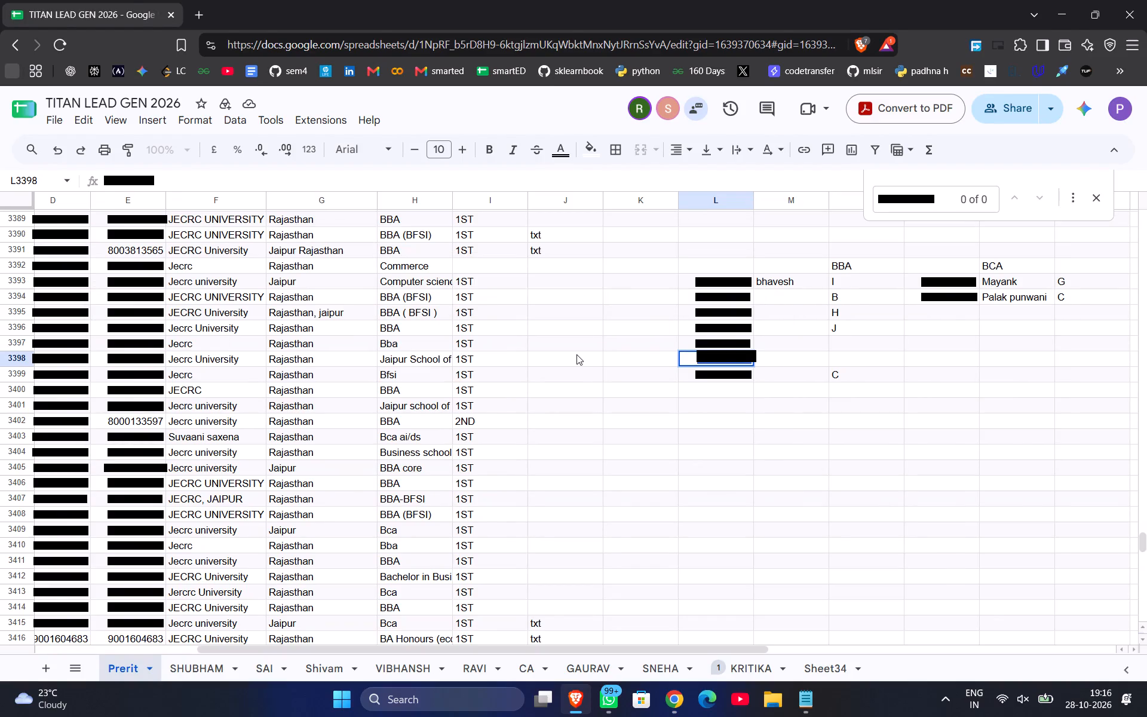
Mark the contact number in row 3398 of the column L list with "na" in cell K3398.
click(660, 357)
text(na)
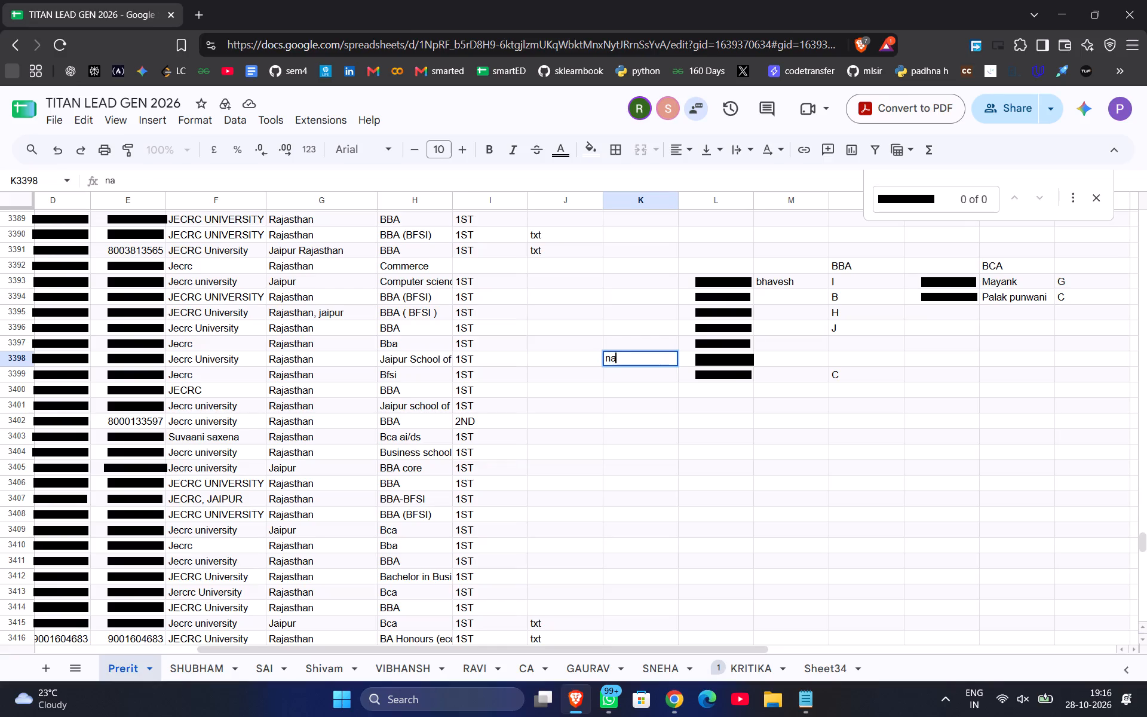
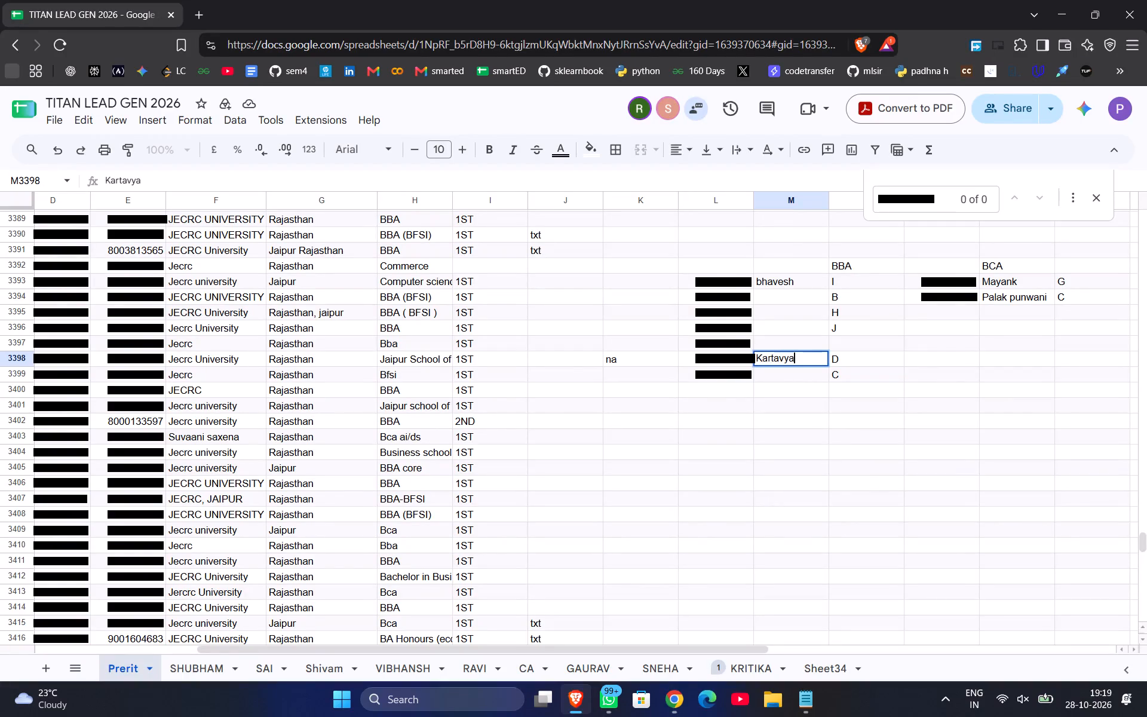
Complete the section D class representative's name in cell M3398 by adding the surname.
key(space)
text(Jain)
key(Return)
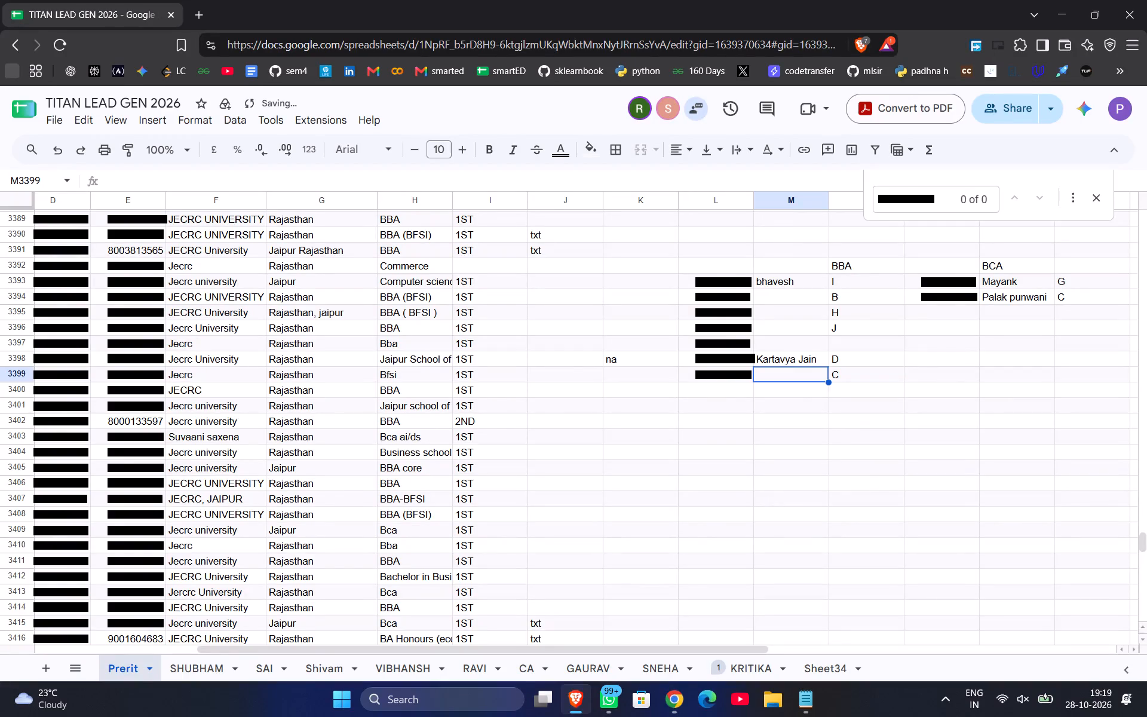
Copy the class representative's full name from cell M3398.
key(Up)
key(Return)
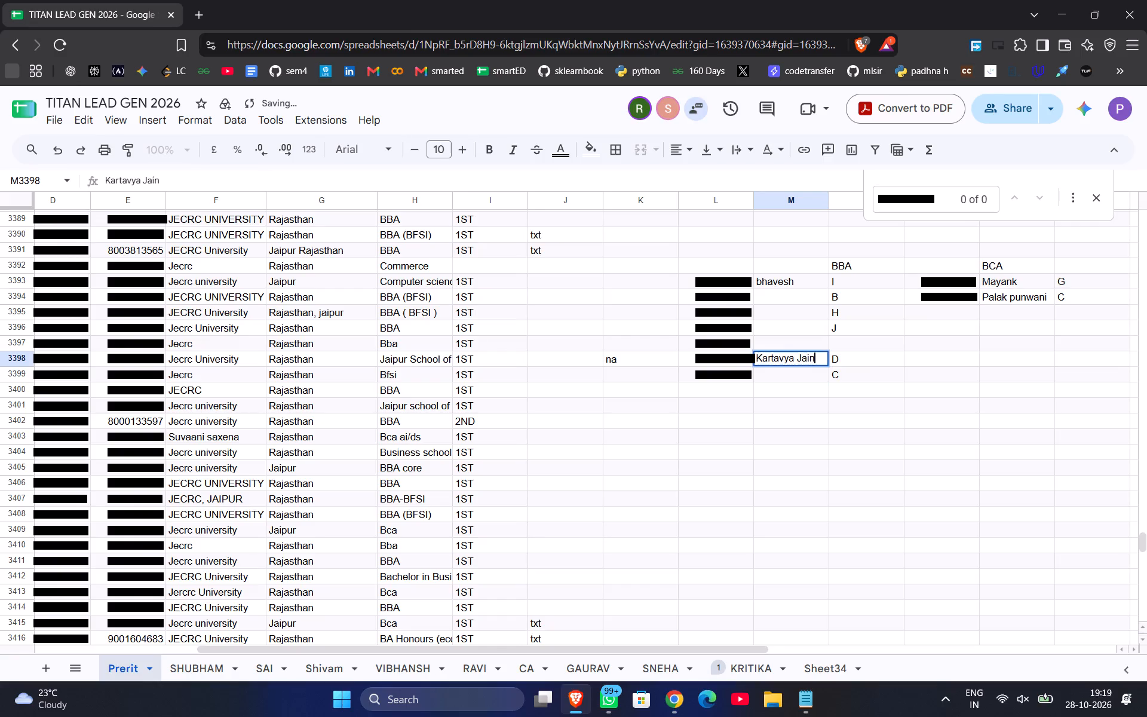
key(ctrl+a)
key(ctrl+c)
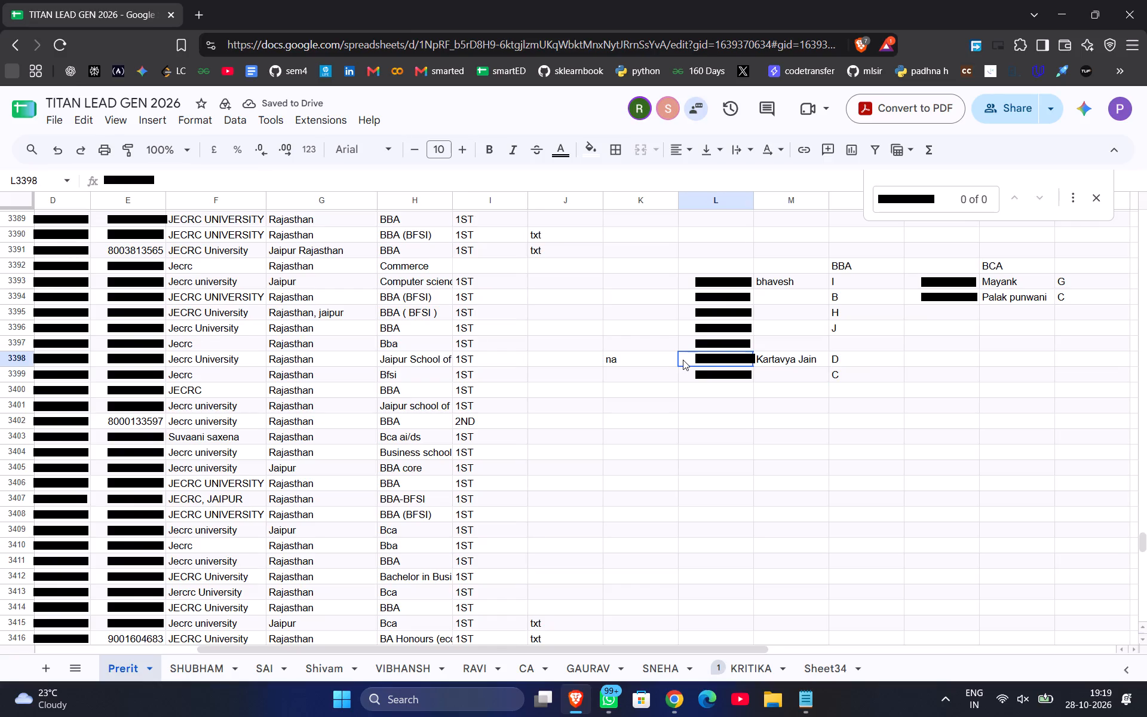
Clear the "na" entry from cell K3398 in the section D representative's row.
click(683, 360)
click(651, 358)
key(Delete)
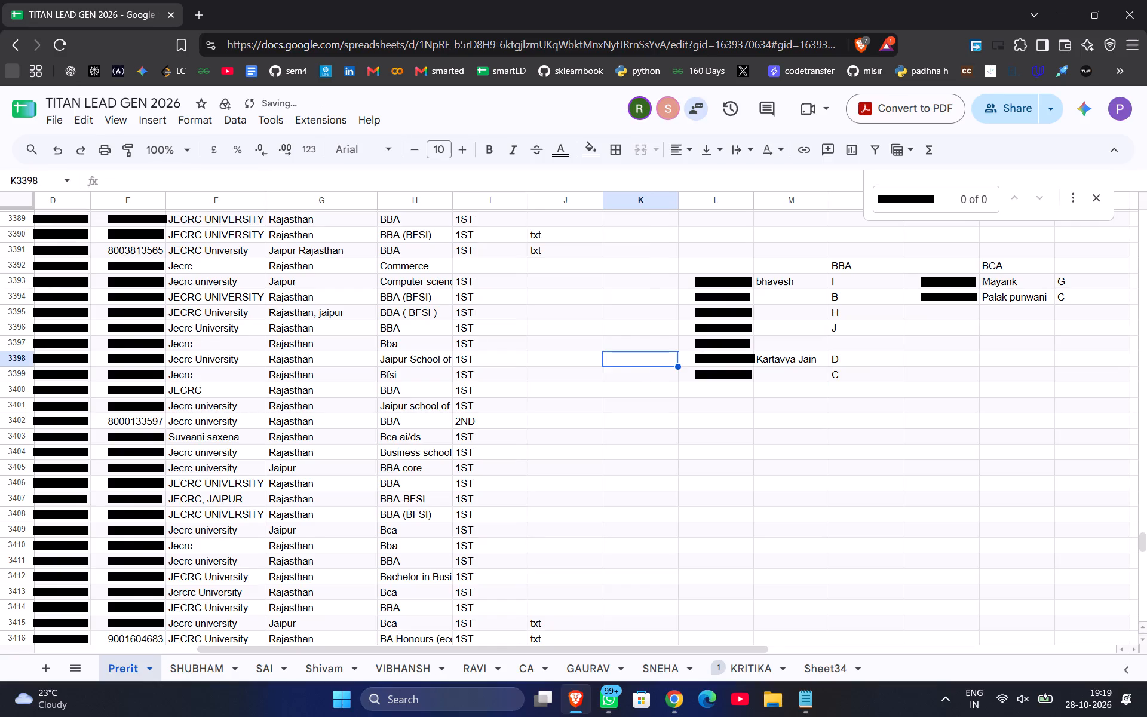
key(Down)
key(Up)
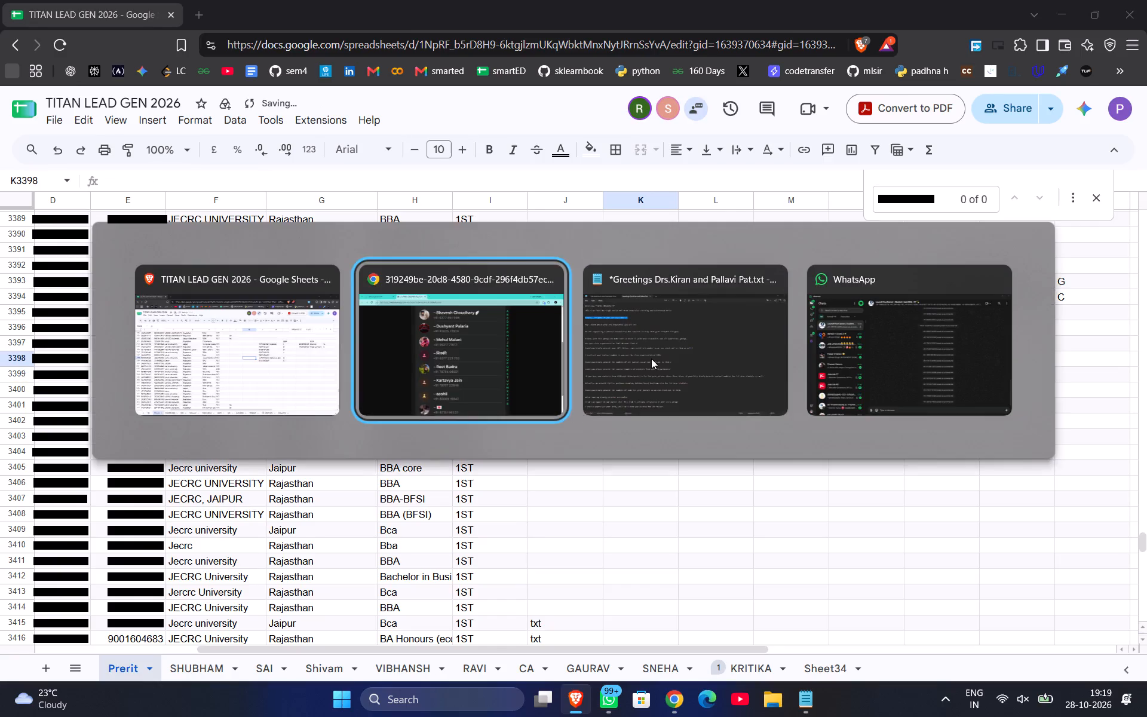
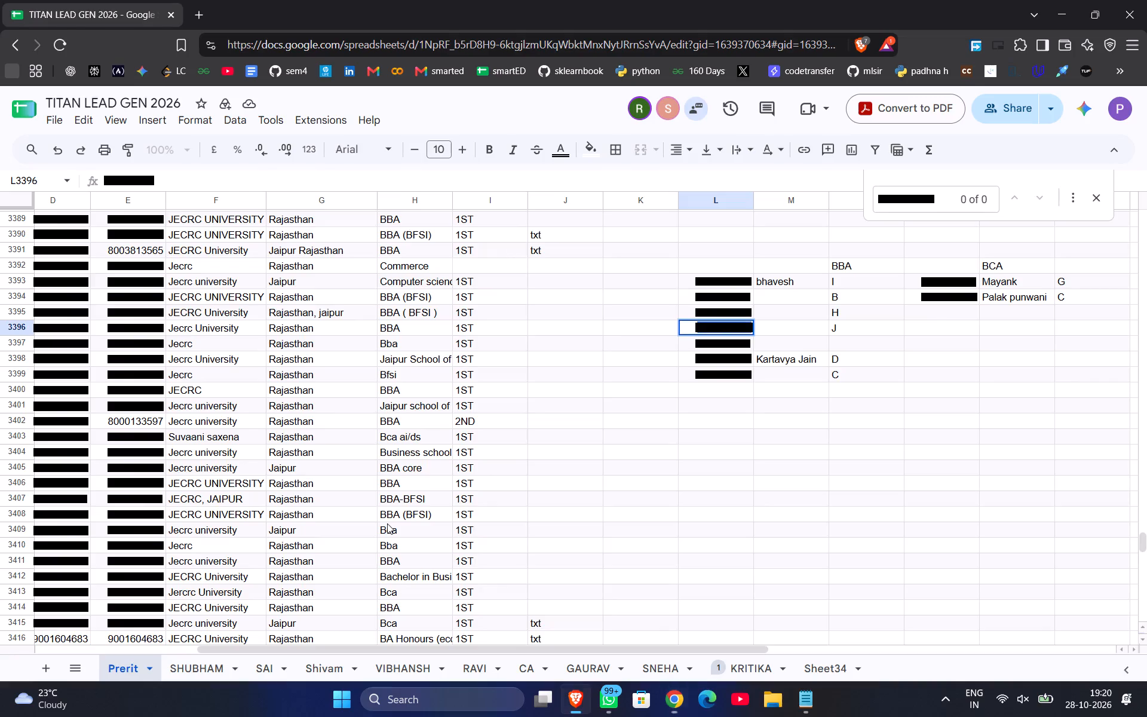
click(387, 523)
key(ctrl+f)
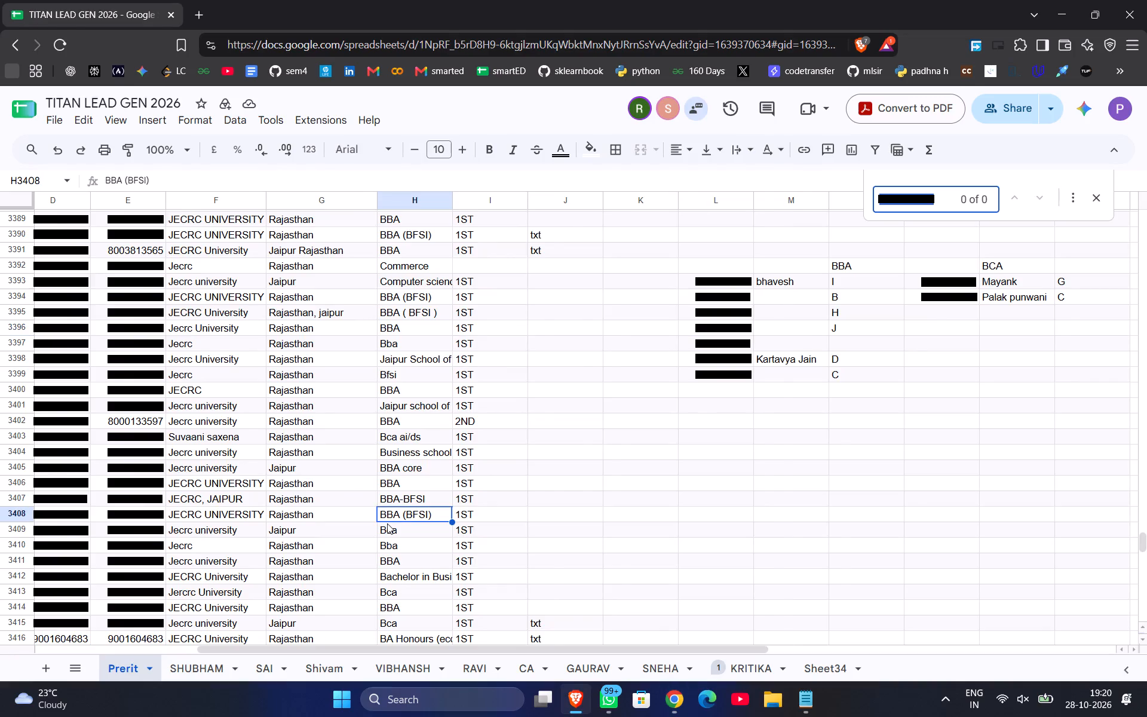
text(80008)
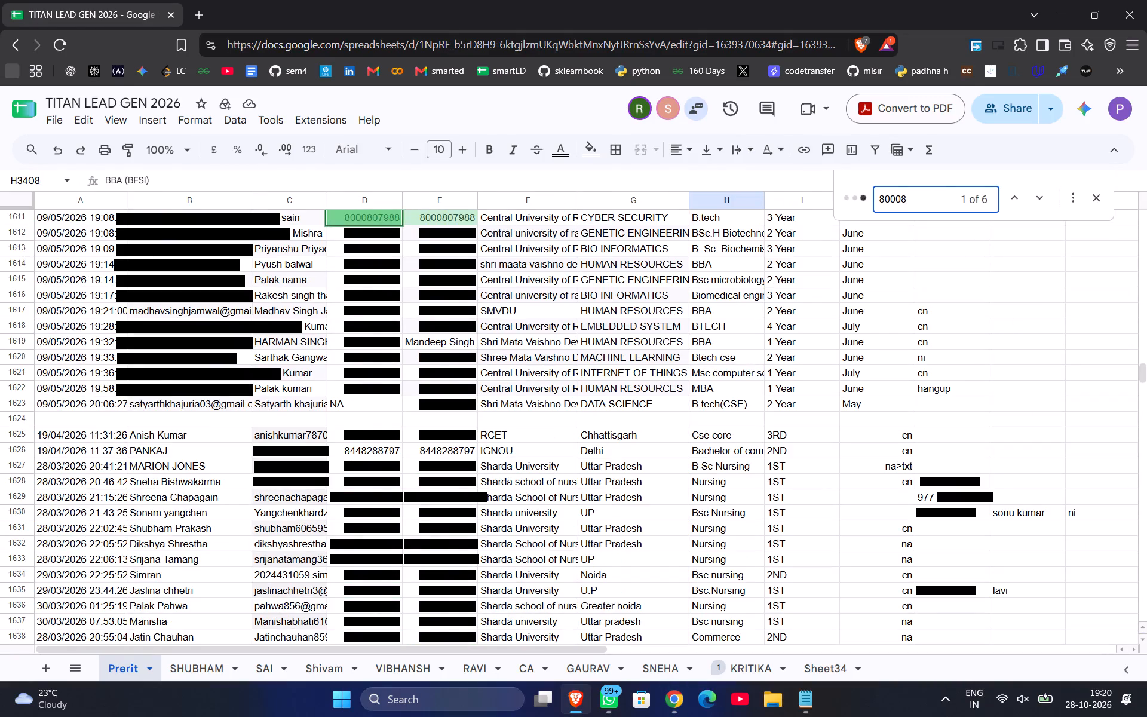
scroll(387, 523, up, 1)
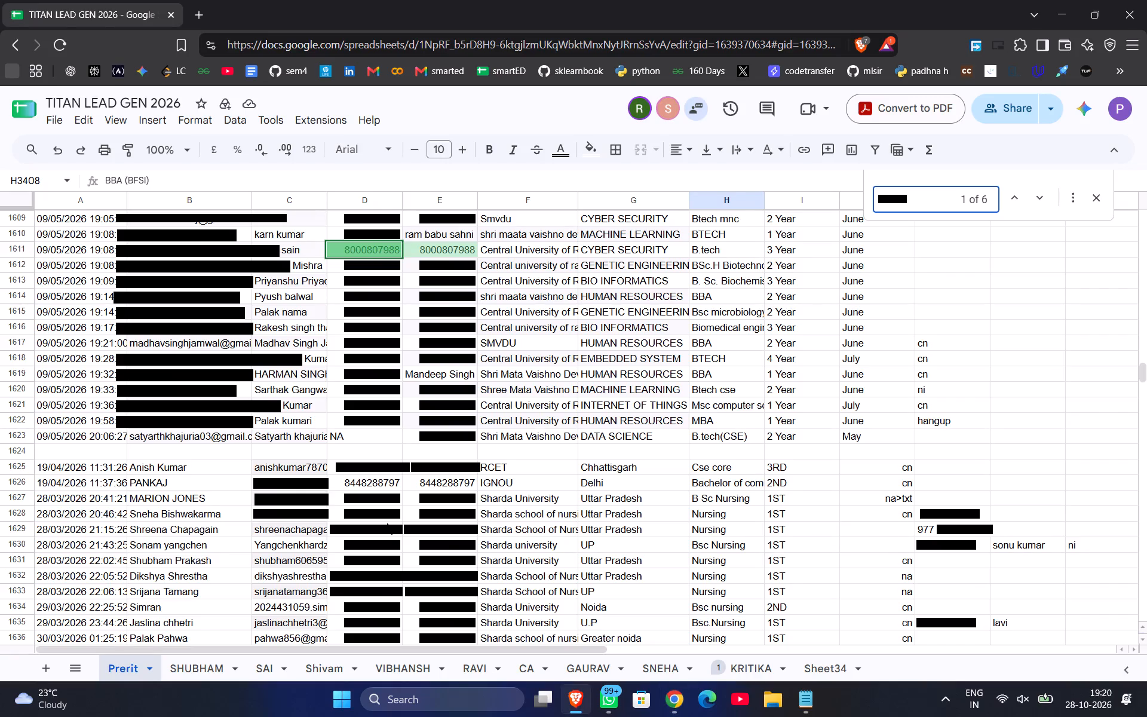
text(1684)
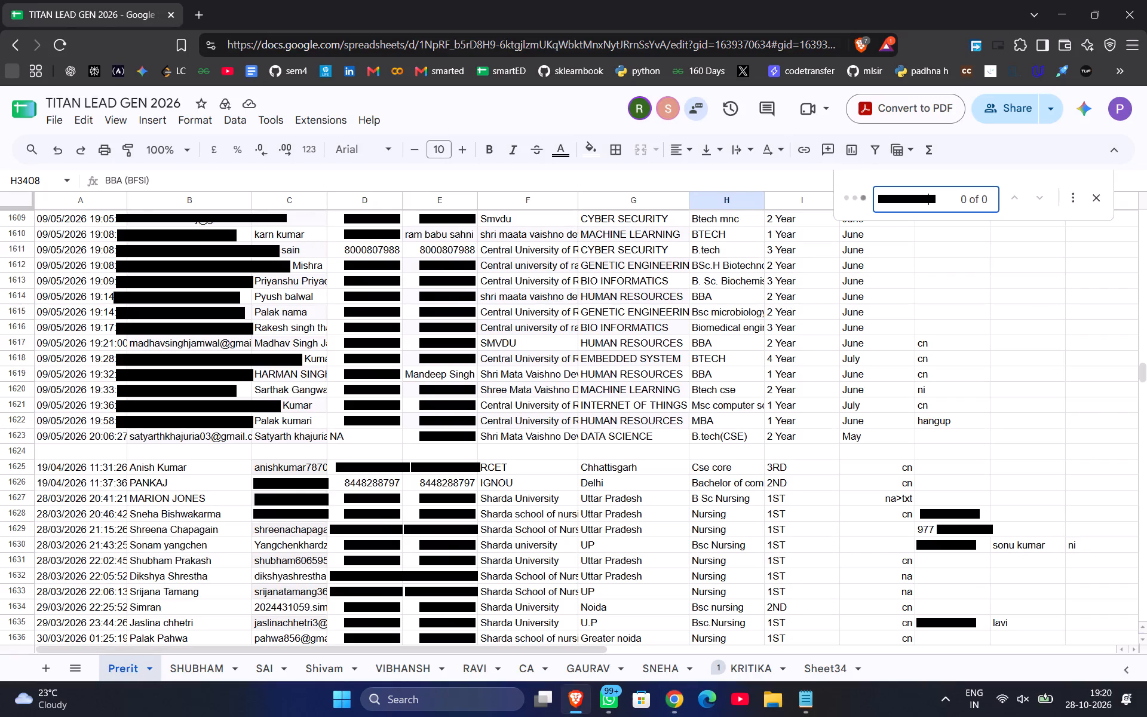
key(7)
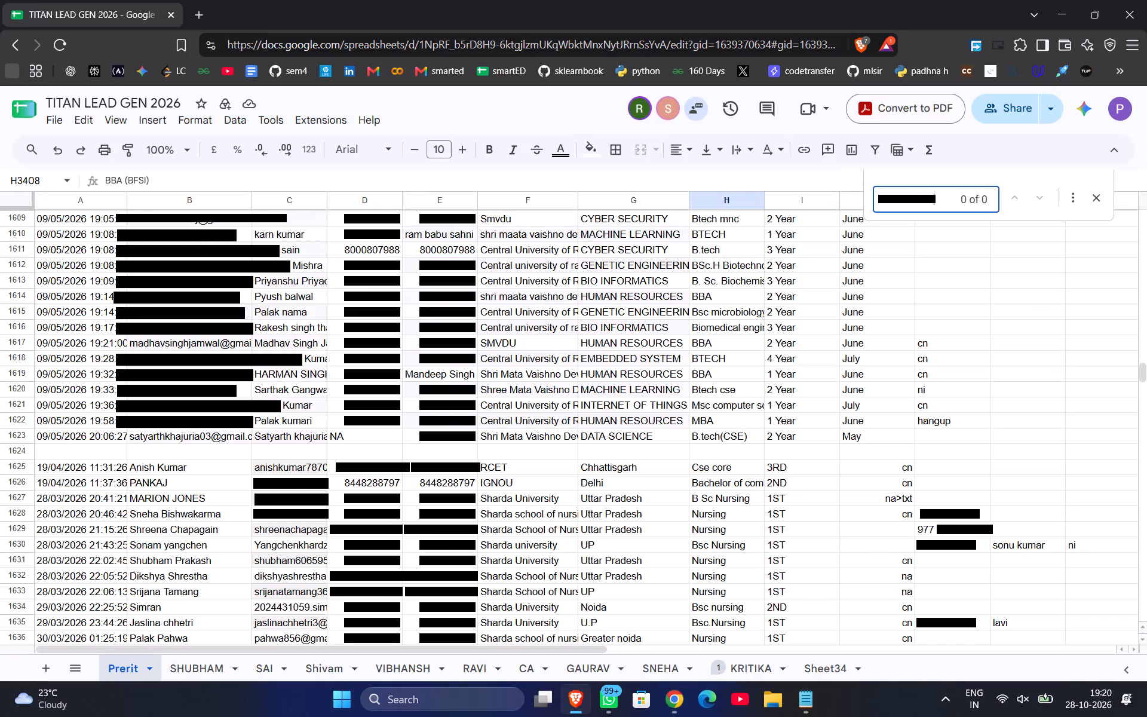
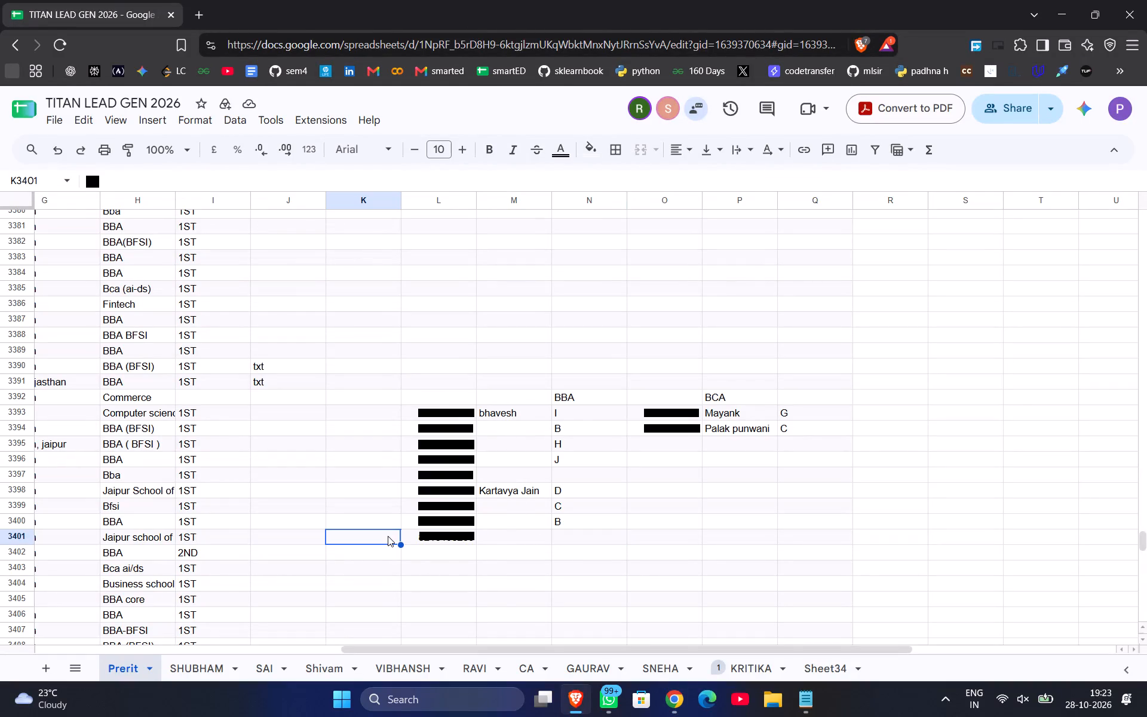
Select the empty BBA section cell N3401 in the row of the last listed contact number.
click(565, 540)
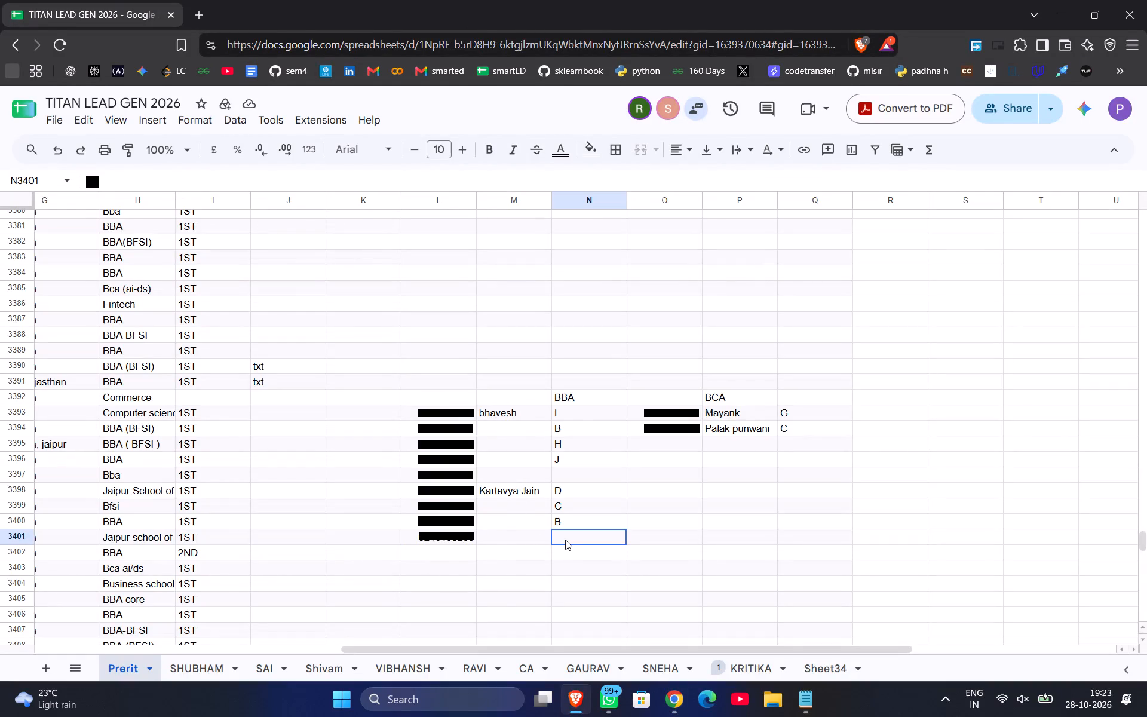
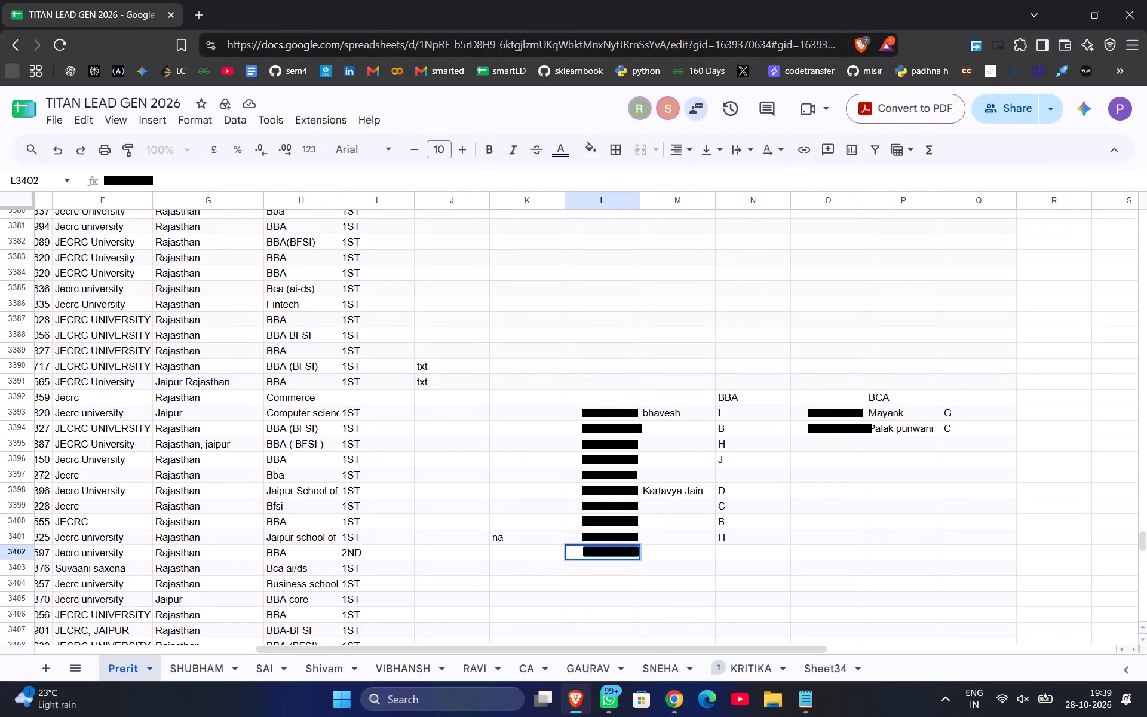
Clear the "na" status from cell K3401, in the row of the second-to-last listed contact number.
double_click(548, 533)
key(BackSpace)
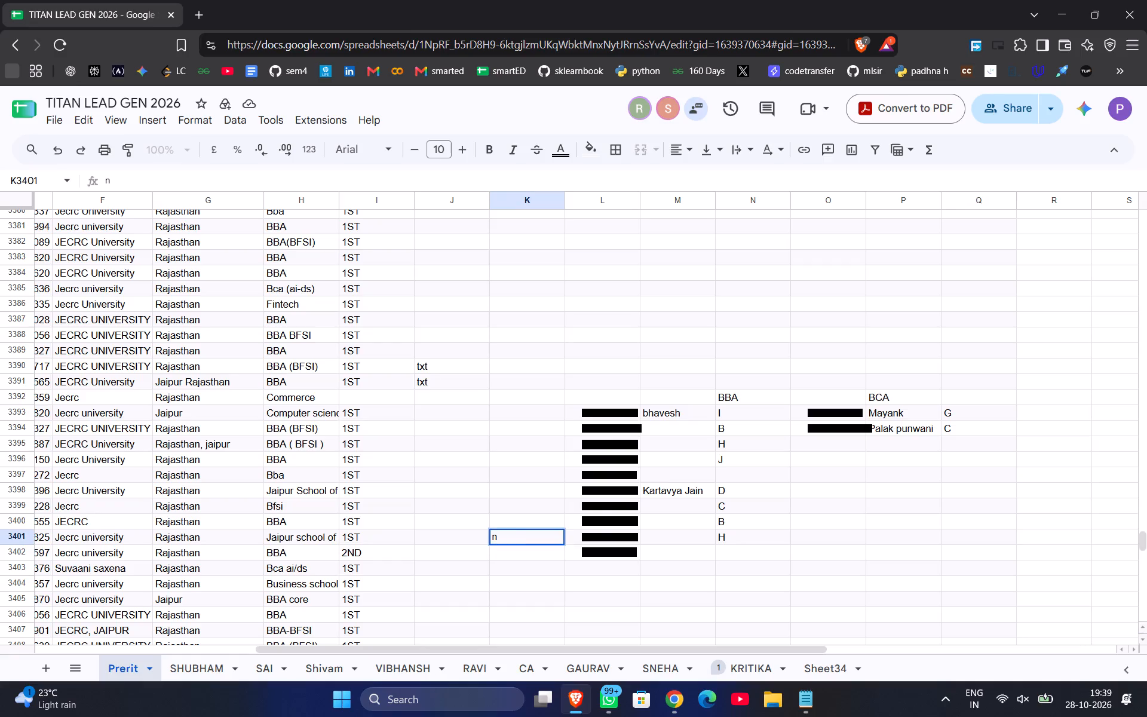
key(BackSpace)
key(BackSpace)
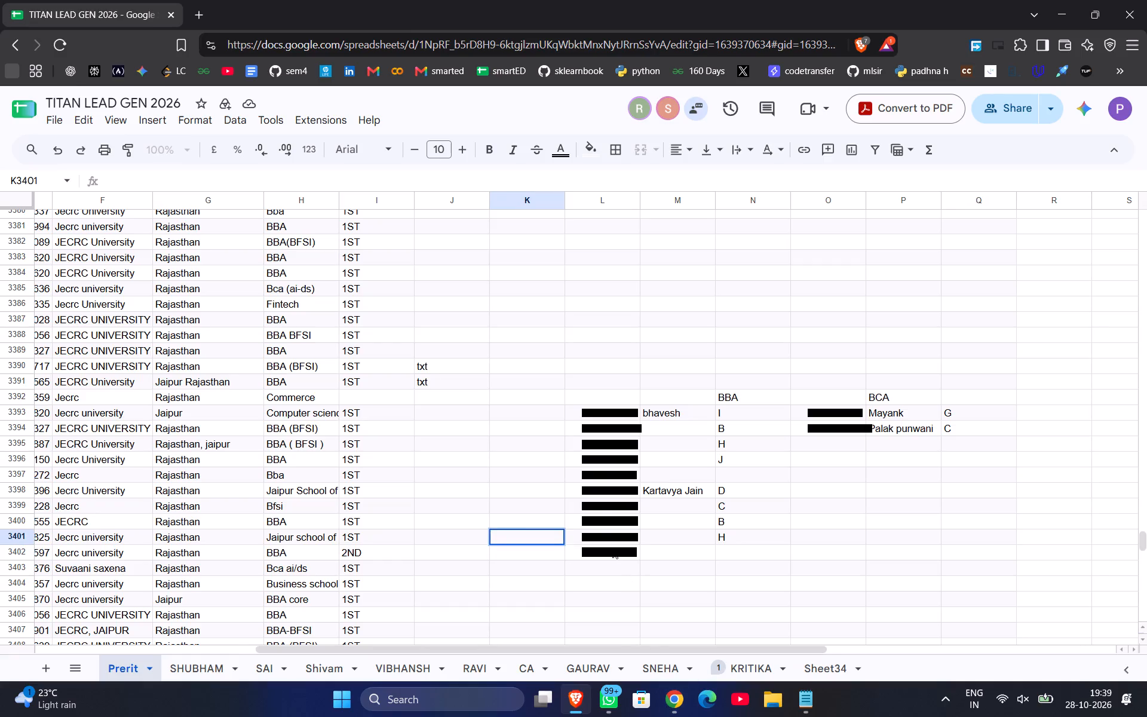
Enter a status starting with "switcho" in cell K3402, beside the last contact number in column L.
triple_click(612, 548)
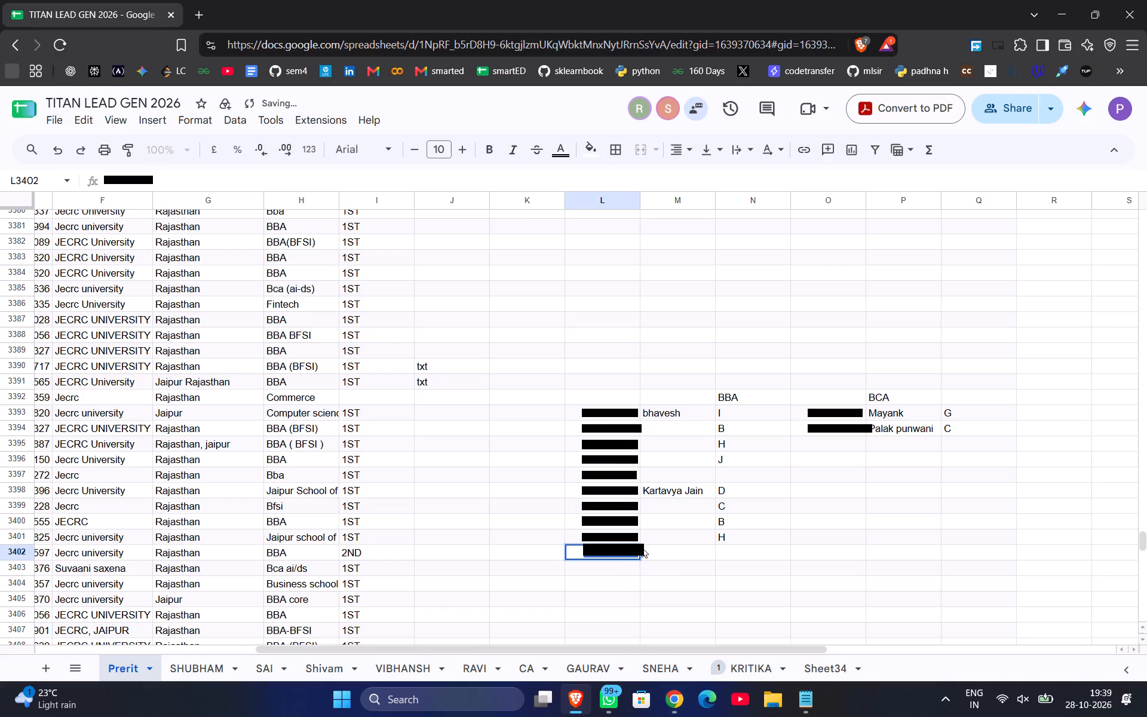
click(504, 548)
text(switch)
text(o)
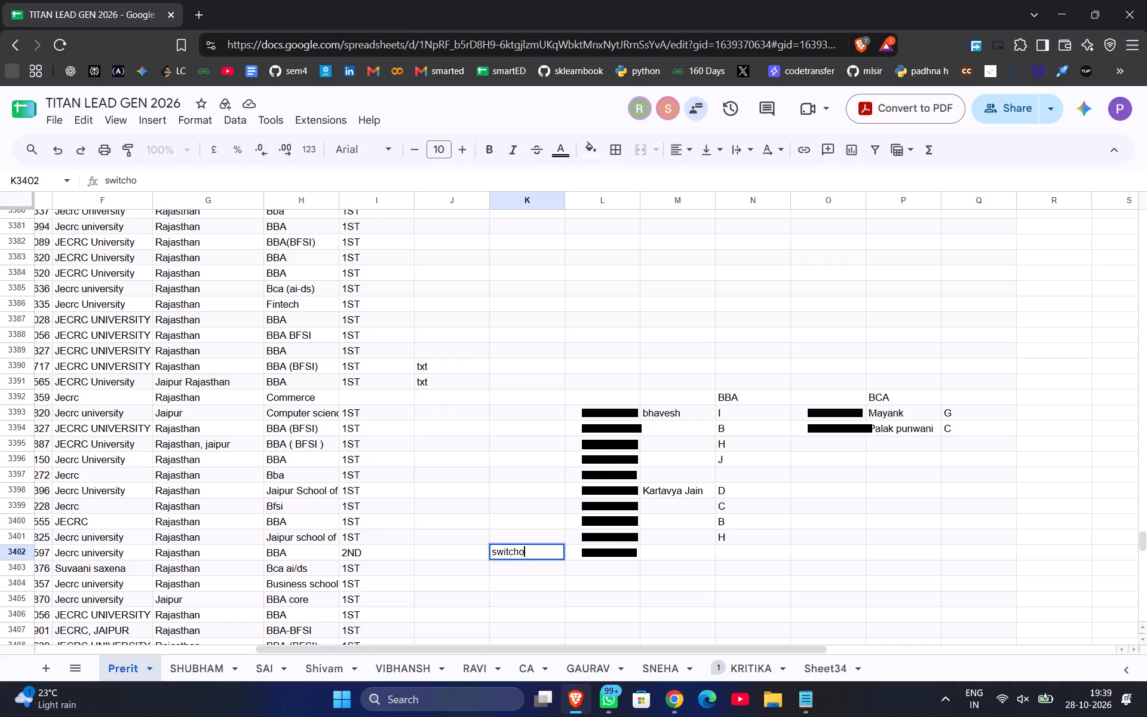
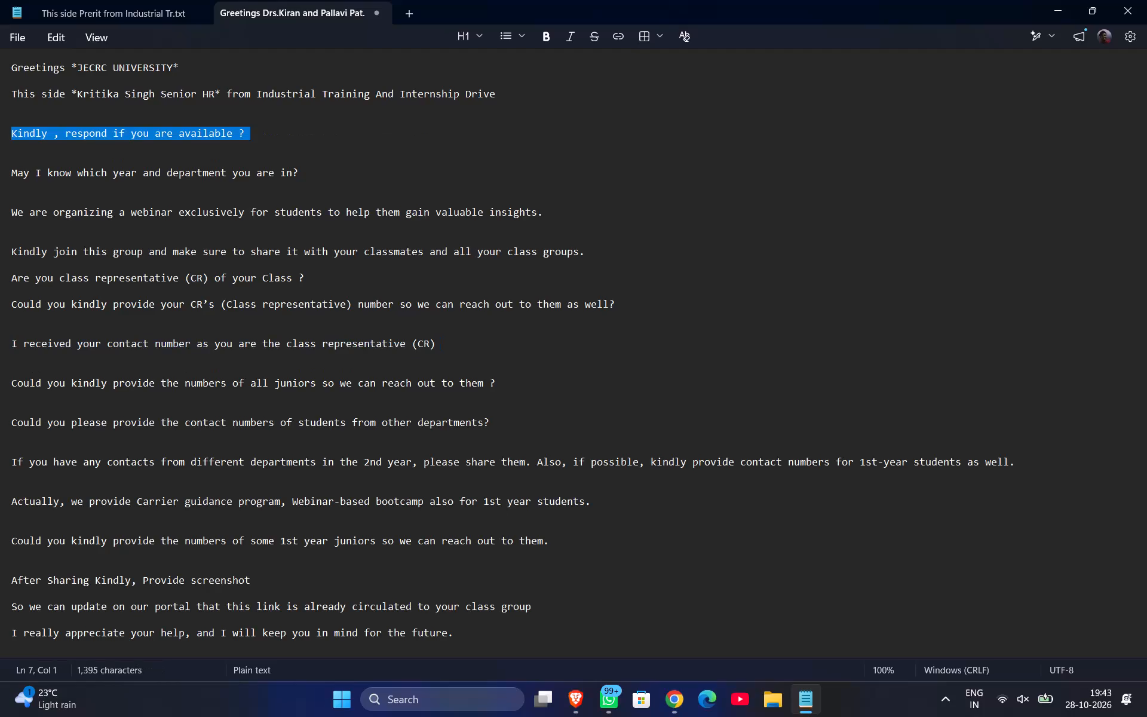
Copy the line "Kindly , respond if you are available ?" from the message template.
key(ctrl+c)
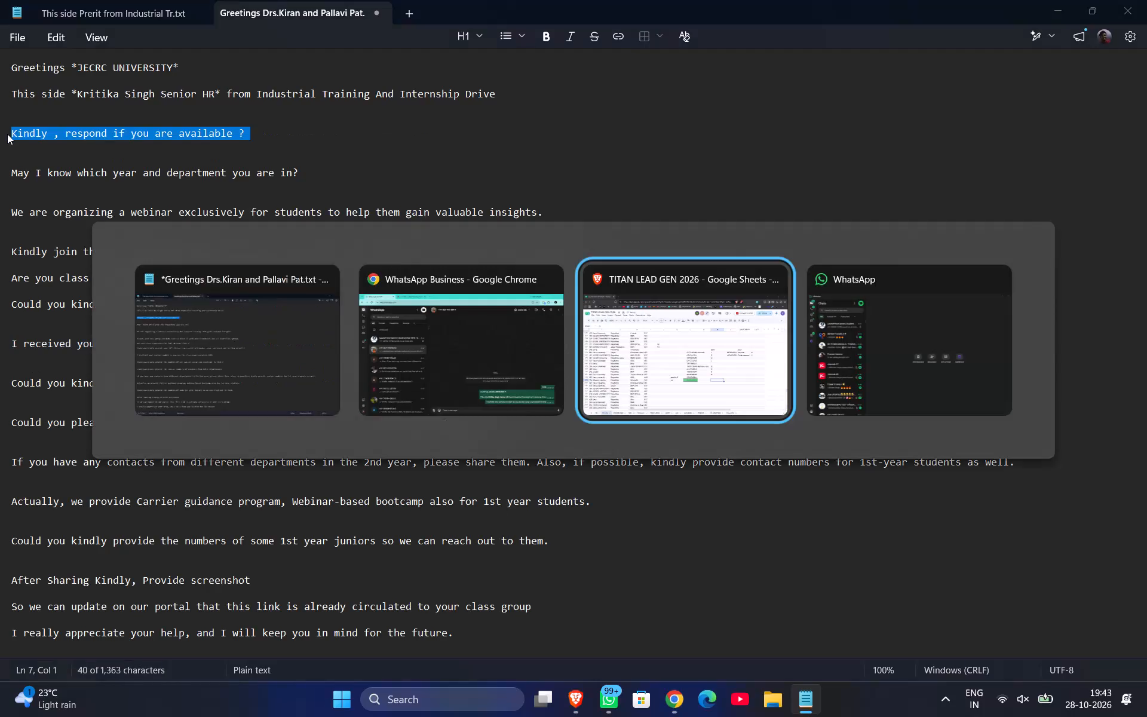
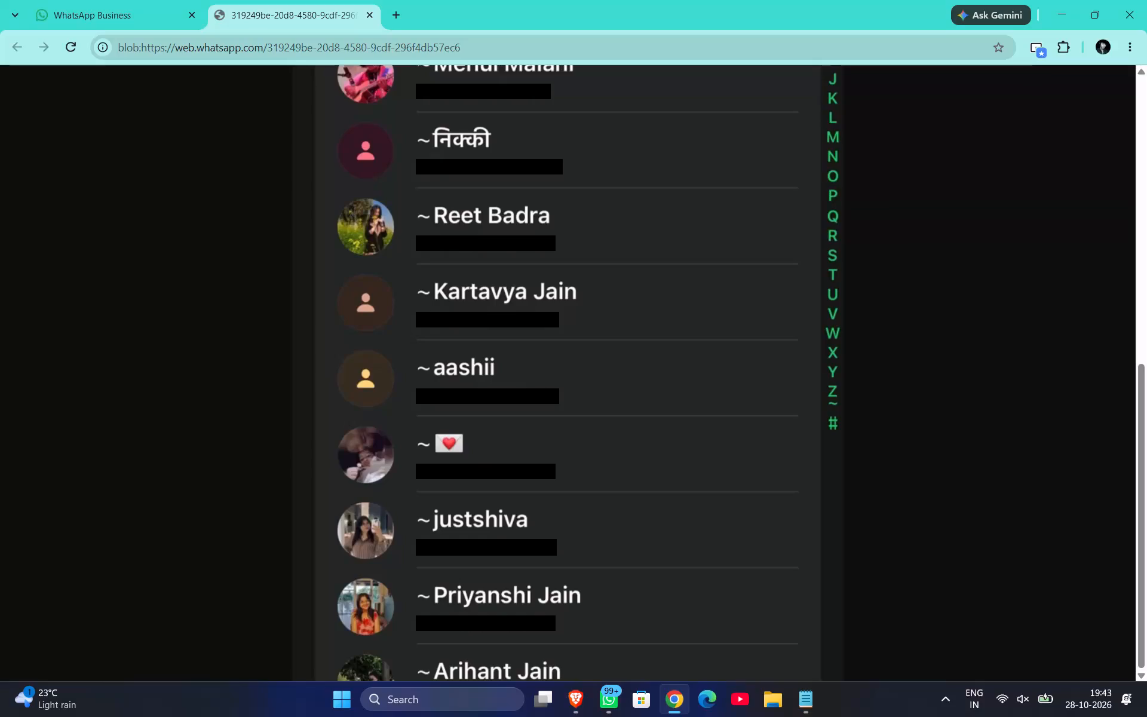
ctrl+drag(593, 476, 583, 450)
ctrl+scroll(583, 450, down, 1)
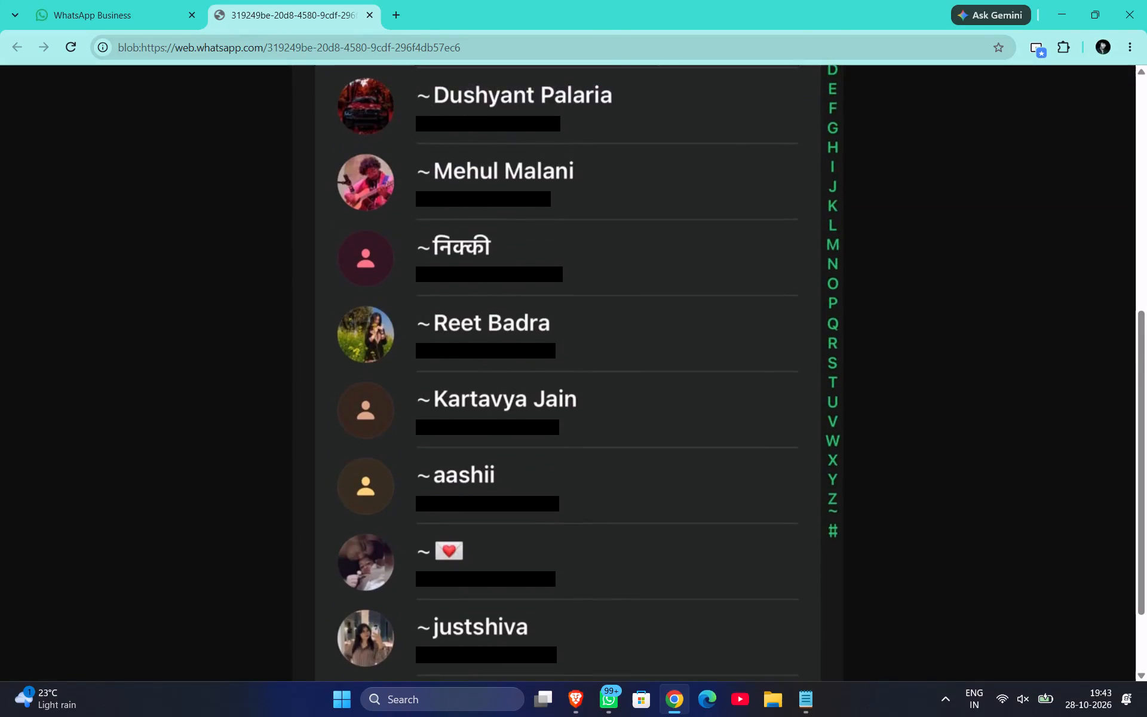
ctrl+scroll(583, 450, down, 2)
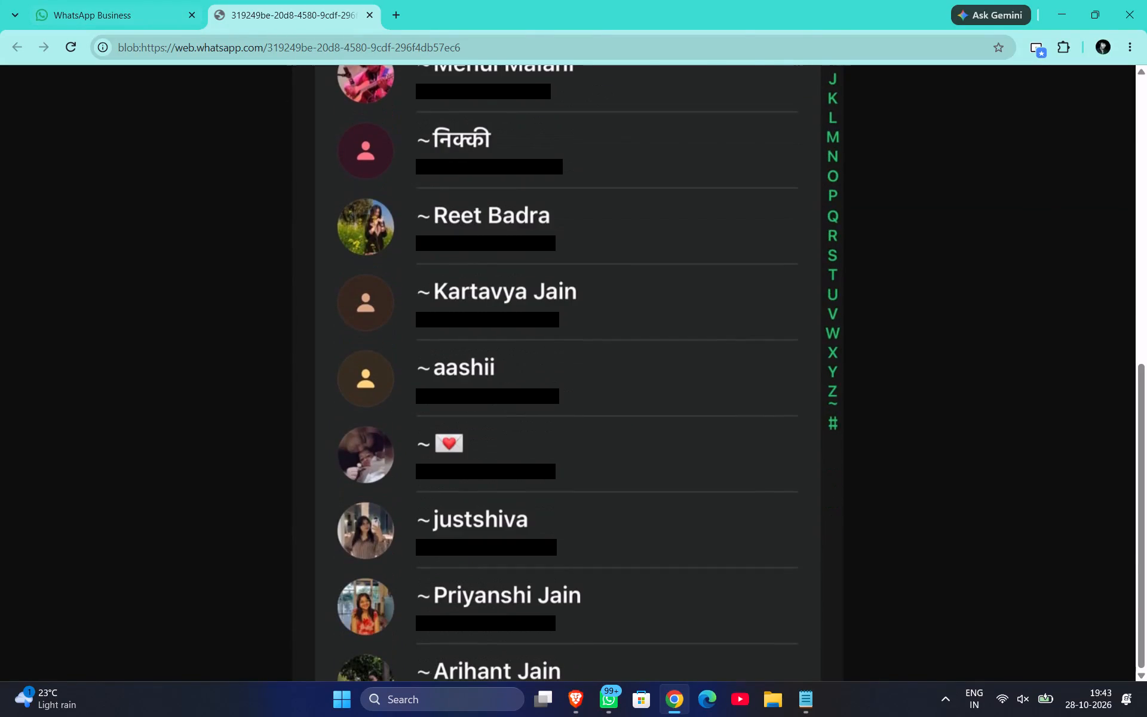
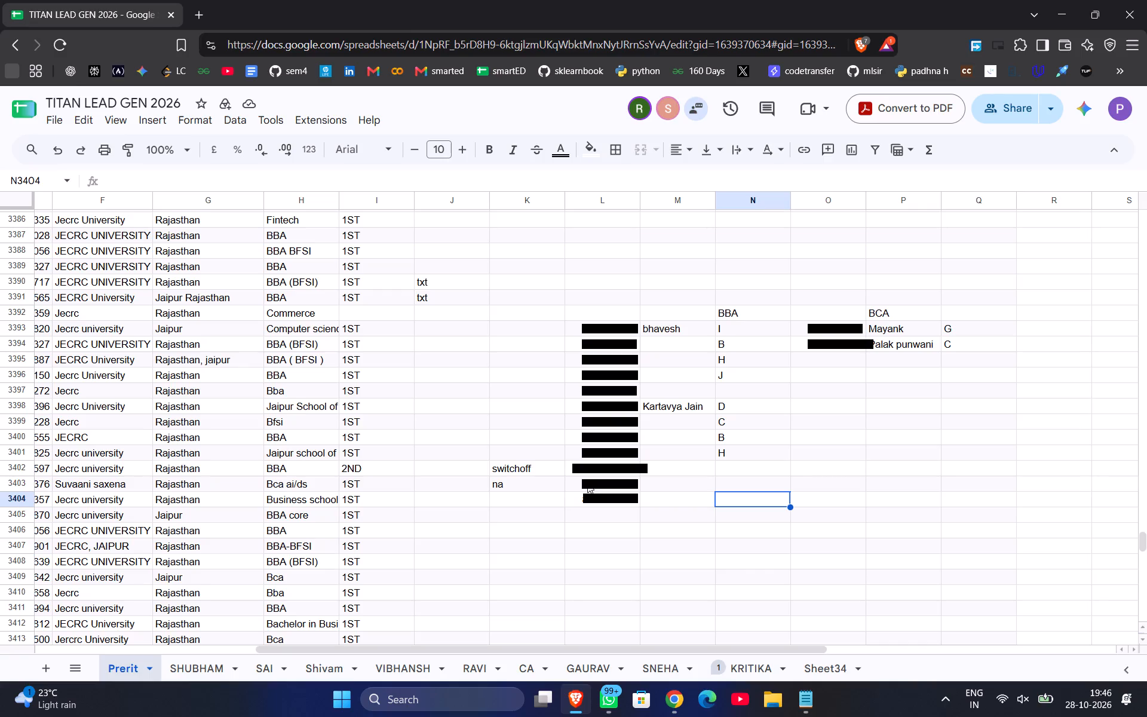
Enter "Fstudent" in the BBA section cell N3404, in the row of the last listed contact number.
key(shift+f)
text(student)
key(Return)
key(Left)
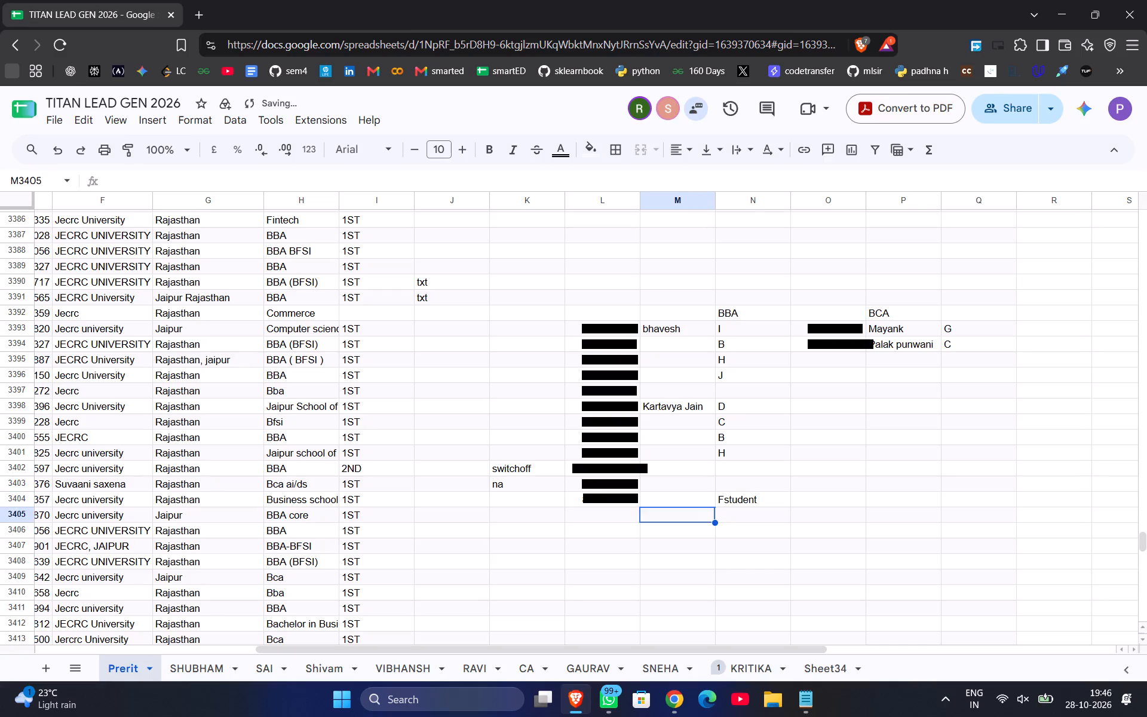
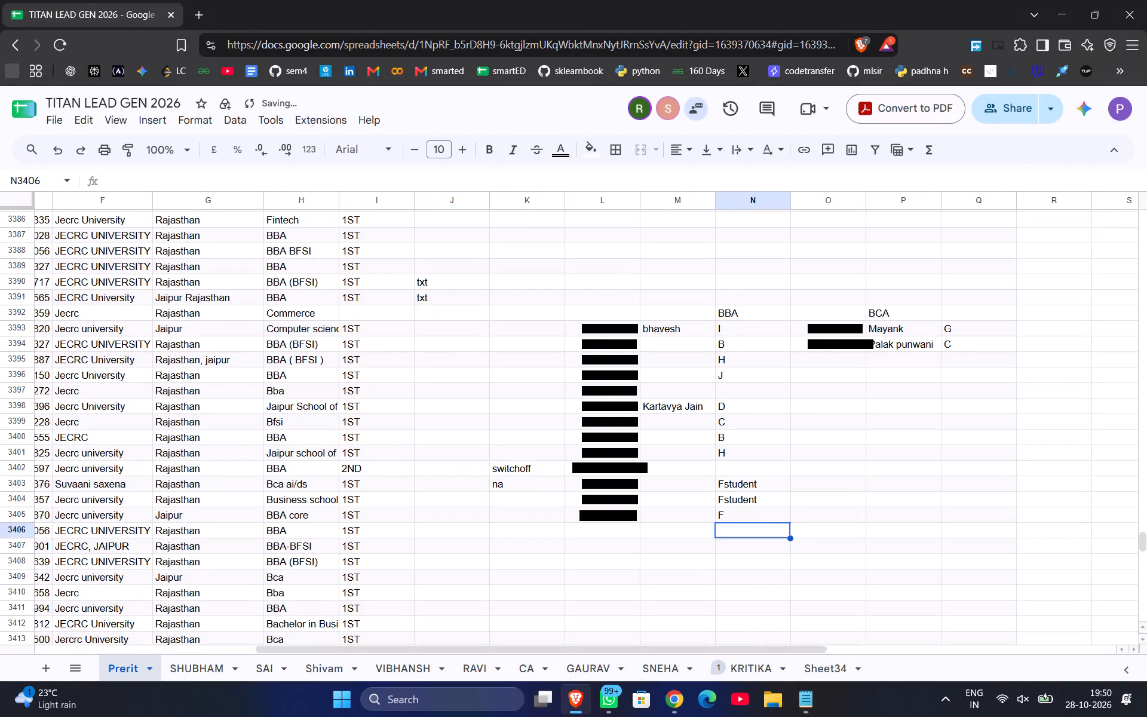
Copy the last contact number in the column L list, from cell L3405 in the row with BBA section F.
key(Up)
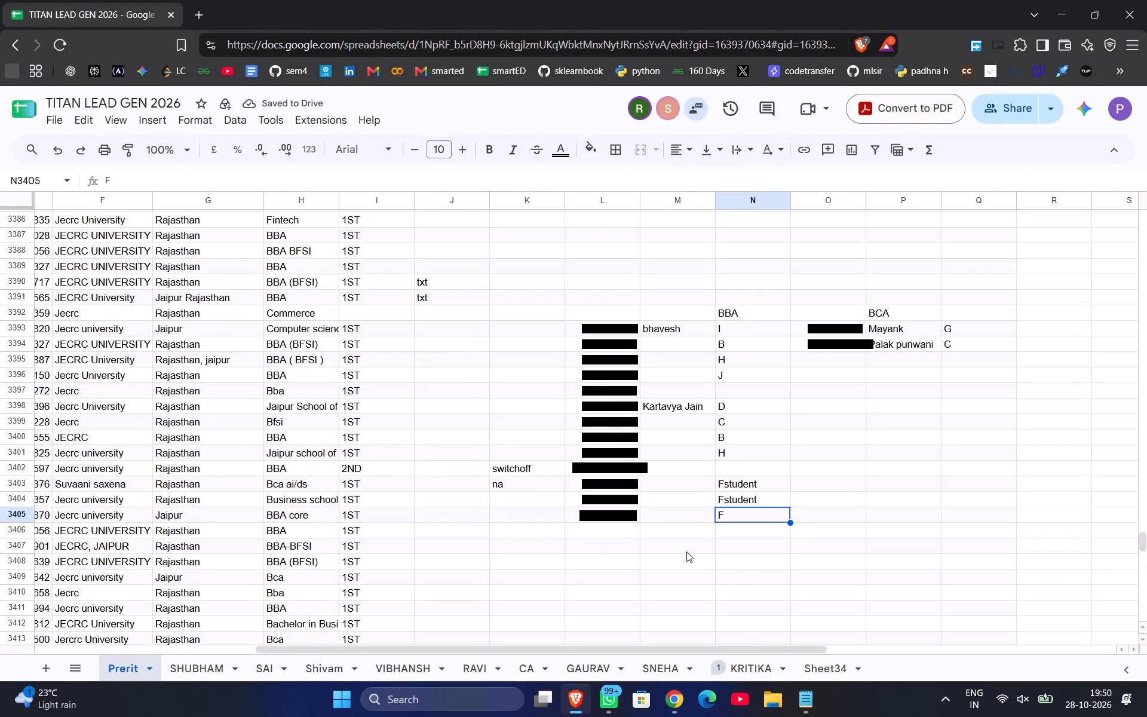
triple_click(580, 516)
key(ctrl+c)
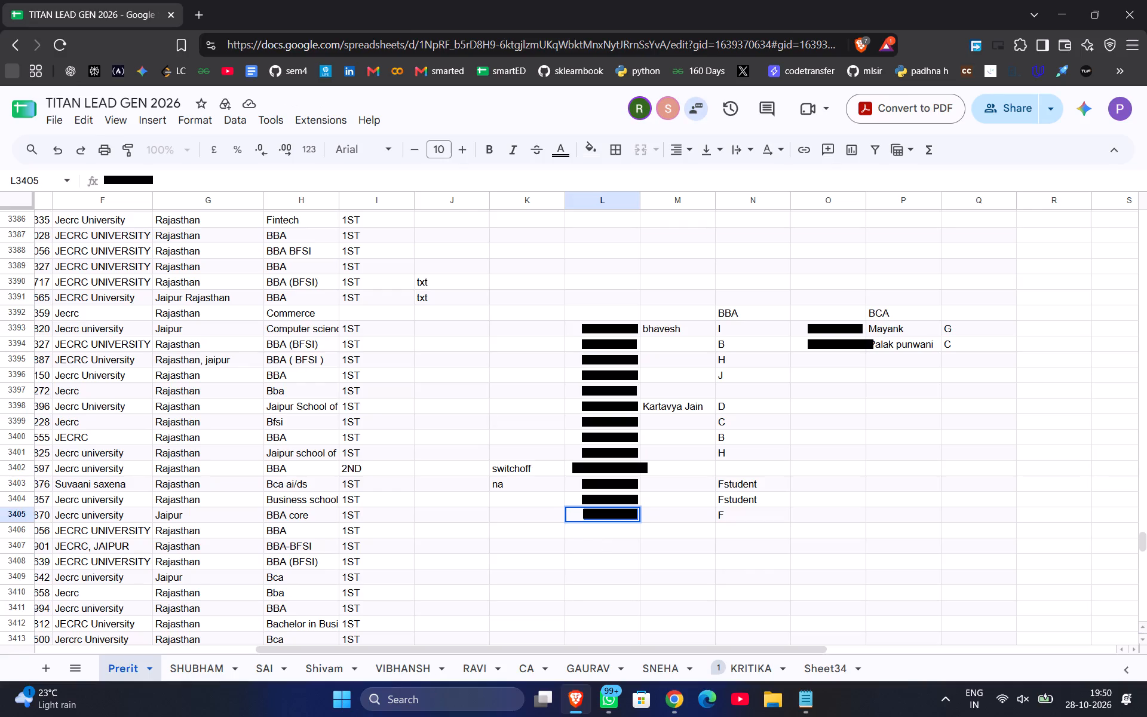
key(ctrl+c)
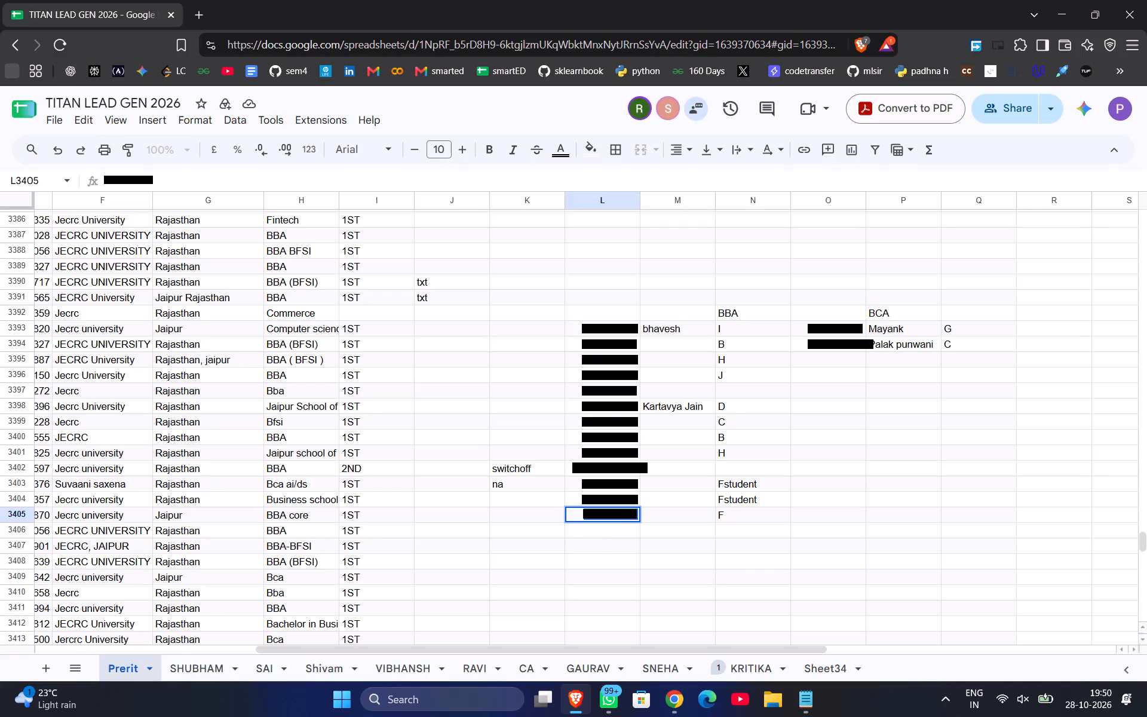
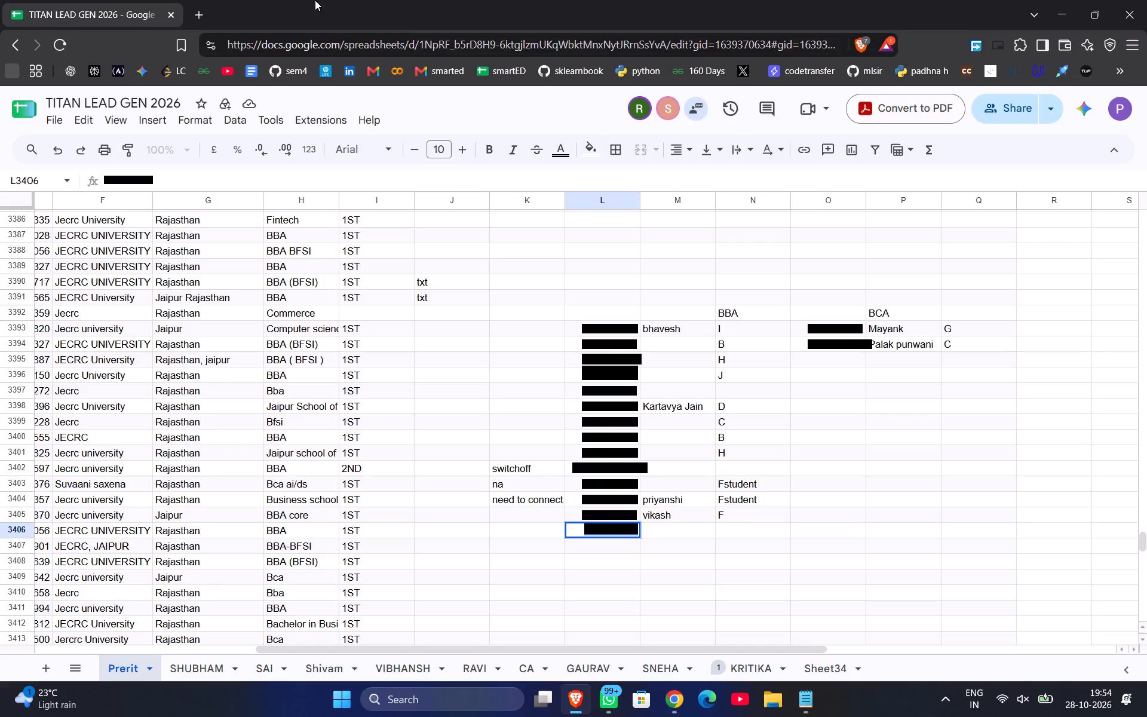
Select the empty name cell M3395 beside the contact number listed for BBA section H.
click(691, 367)
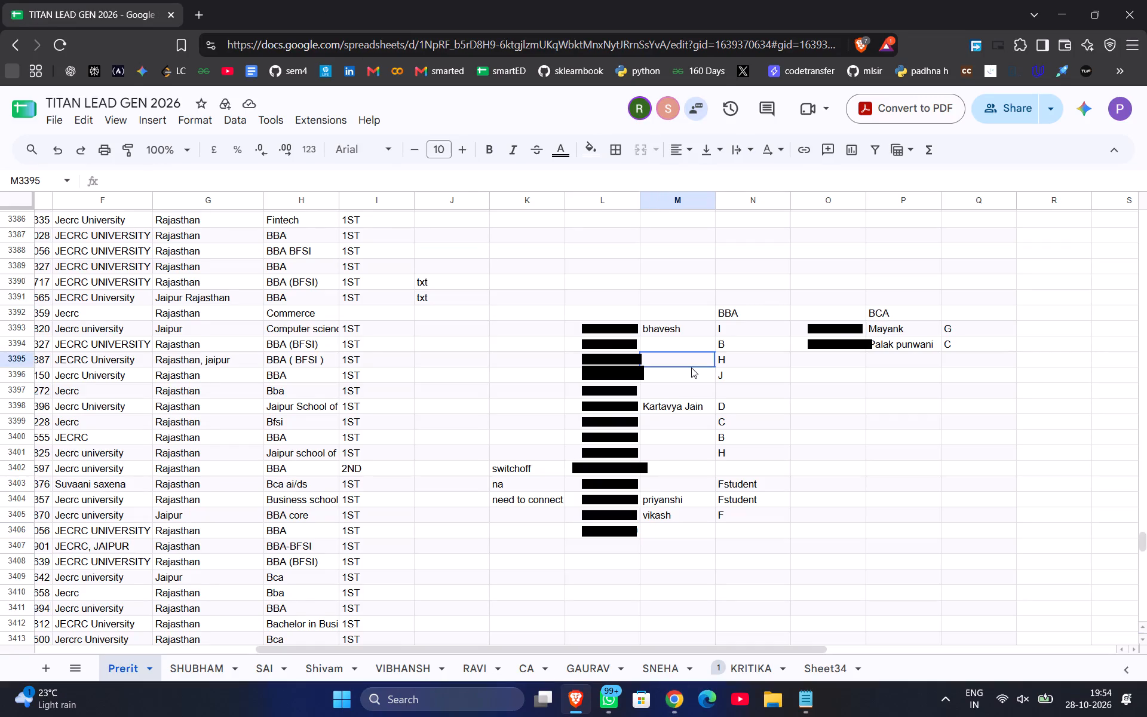
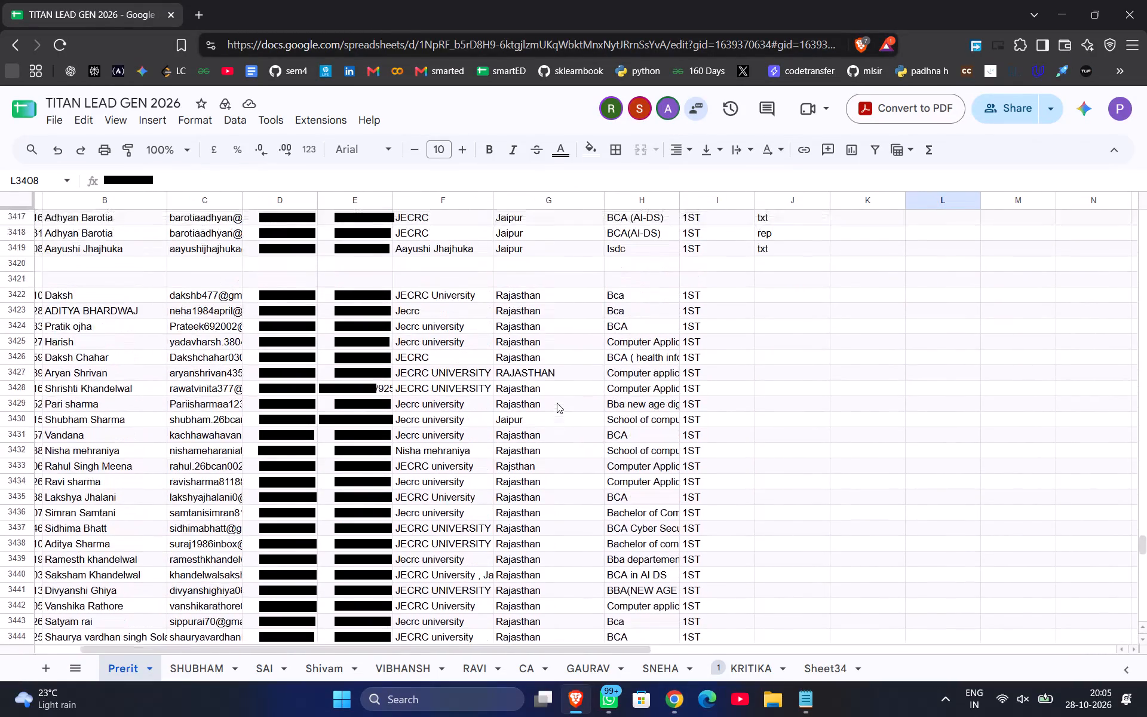
Select the empty call-status cell J3422 in the row of the first contact below the blank rows.
click(795, 299)
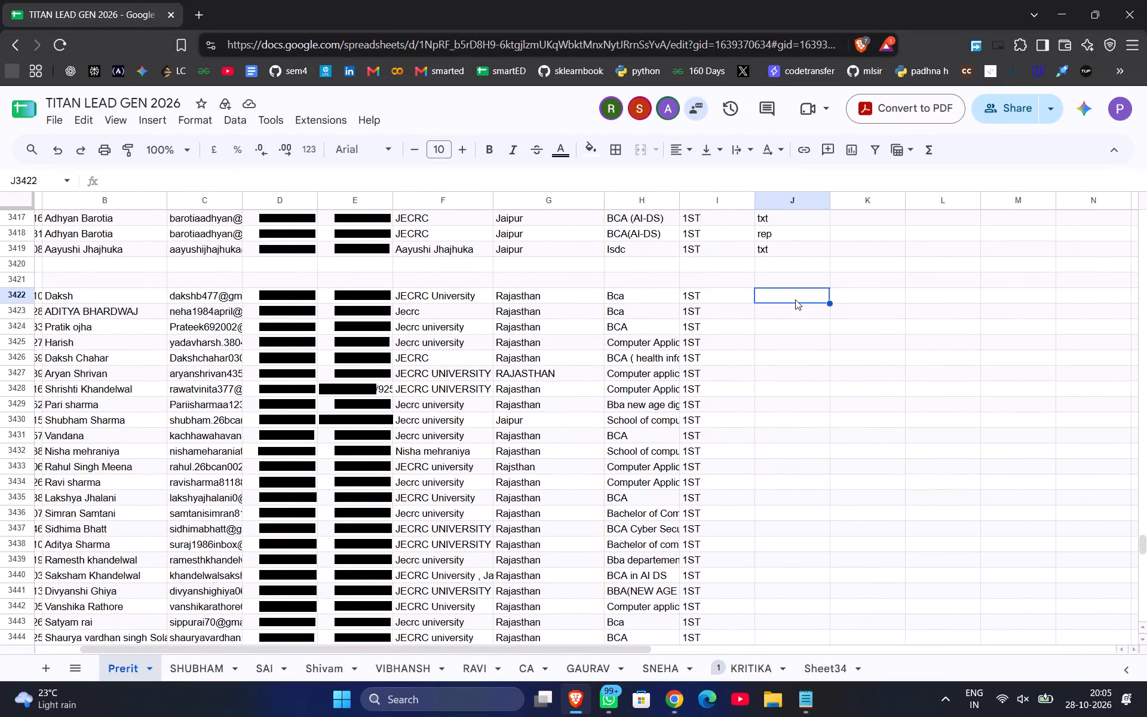
click(795, 299)
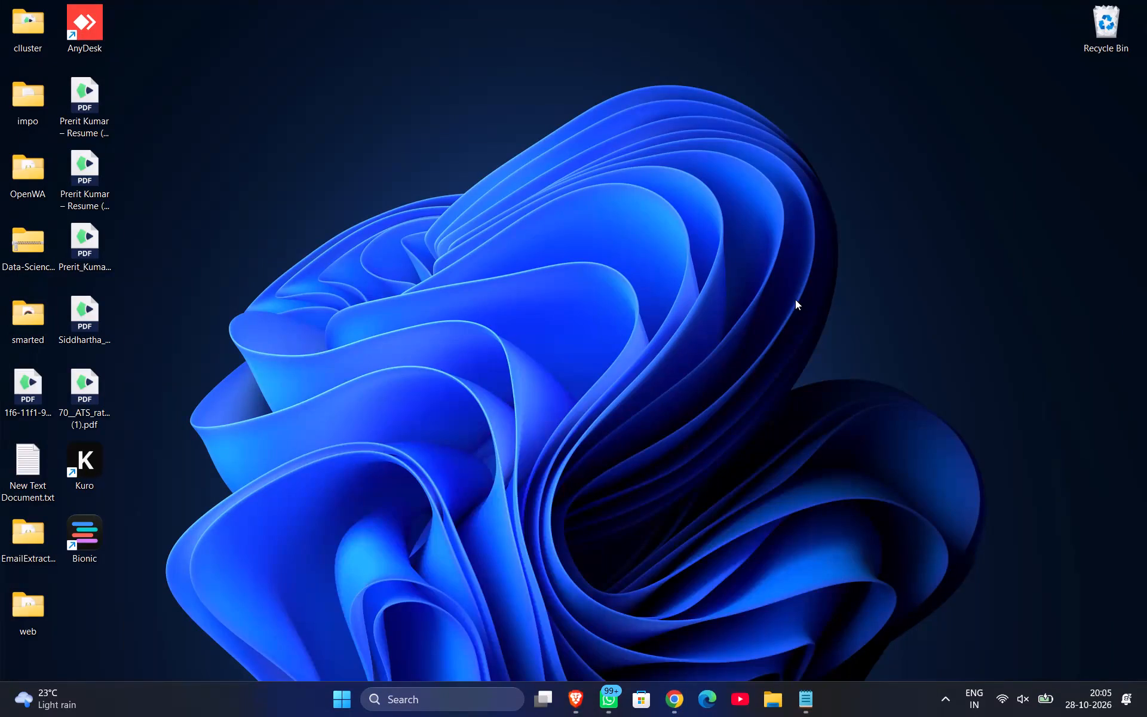
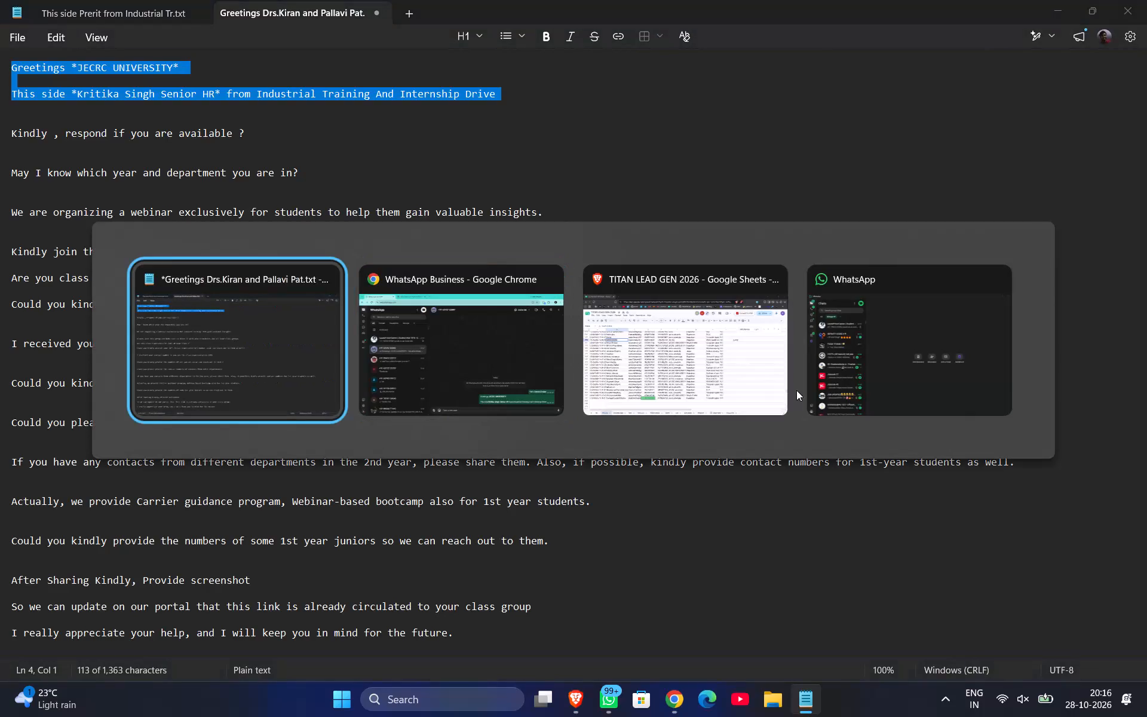
Copy the line "May I know which year and department you are in?" from the message template.
click(9, 174)
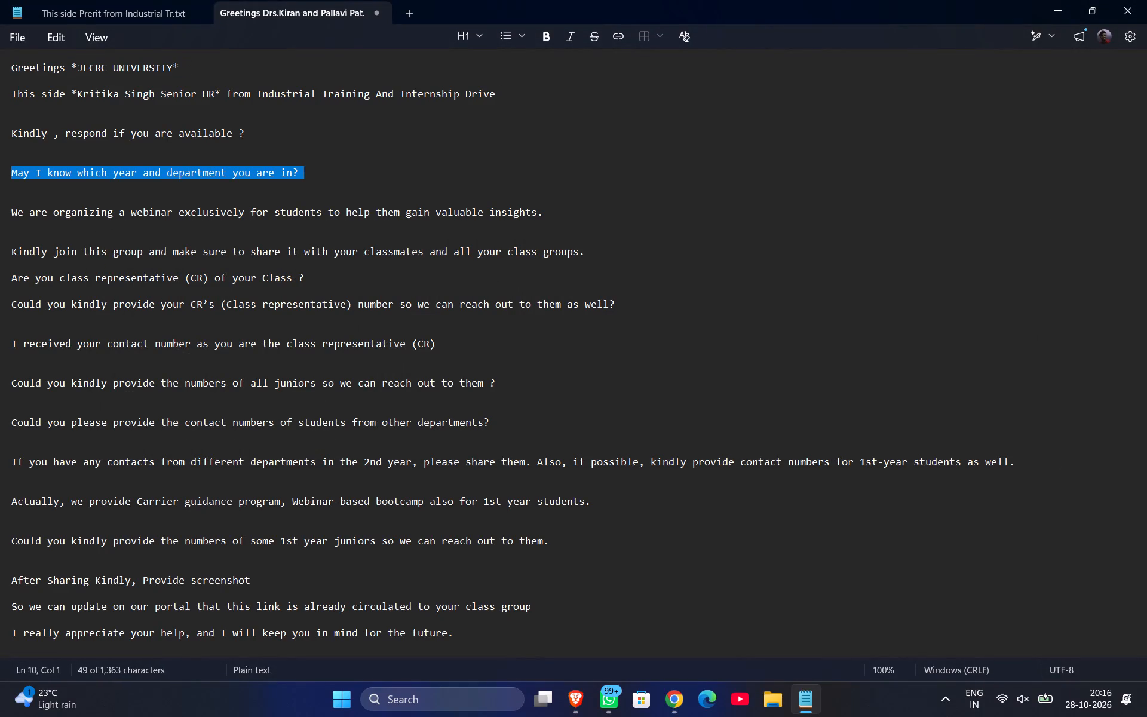
key(ctrl+c)
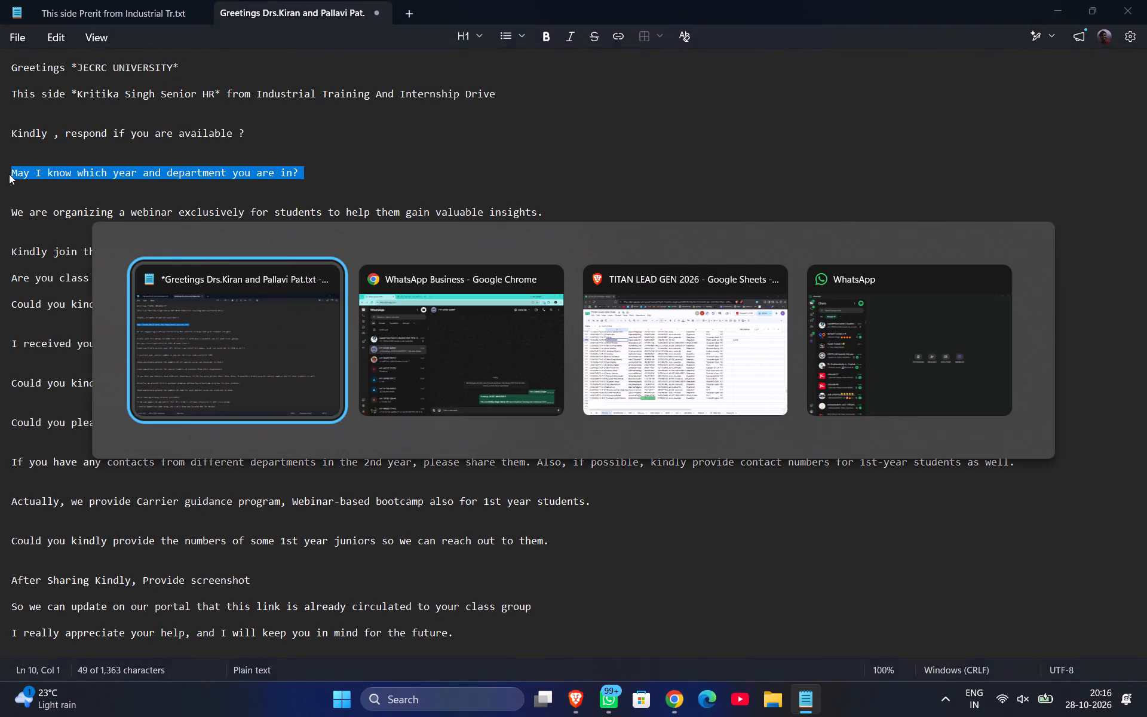